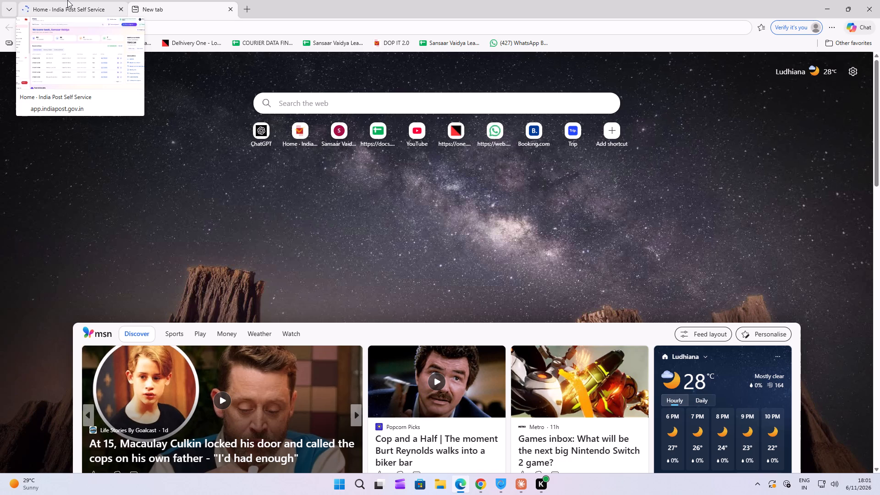
Return to the India Post Self Service home page and open the full list of recent articles.
left_click(67, 0)
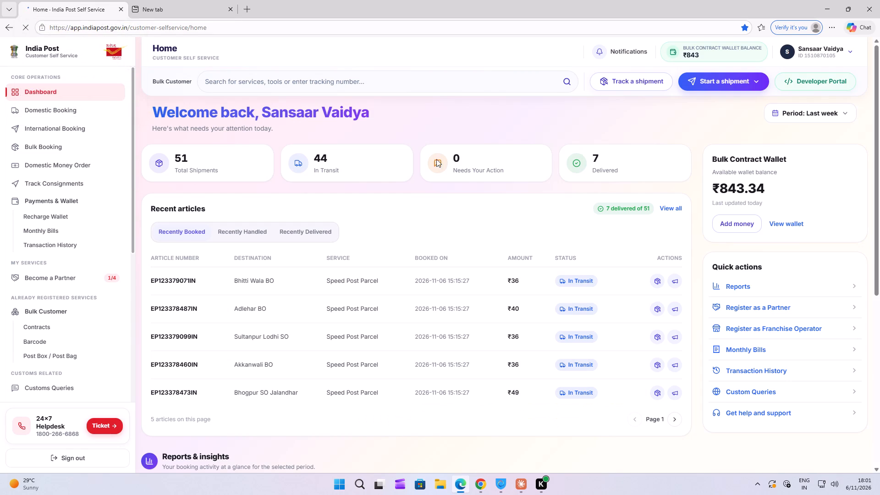
left_click(670, 211)
triple_click(663, 209)
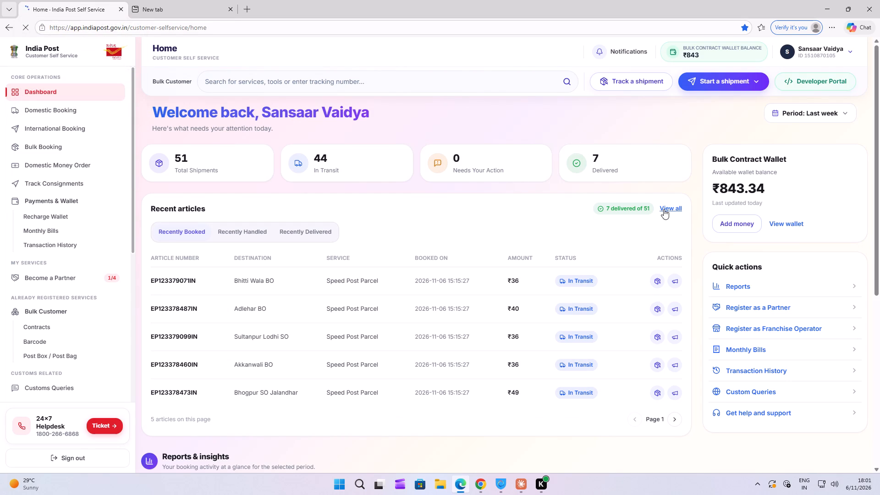
left_click(664, 209)
triple_click(663, 208)
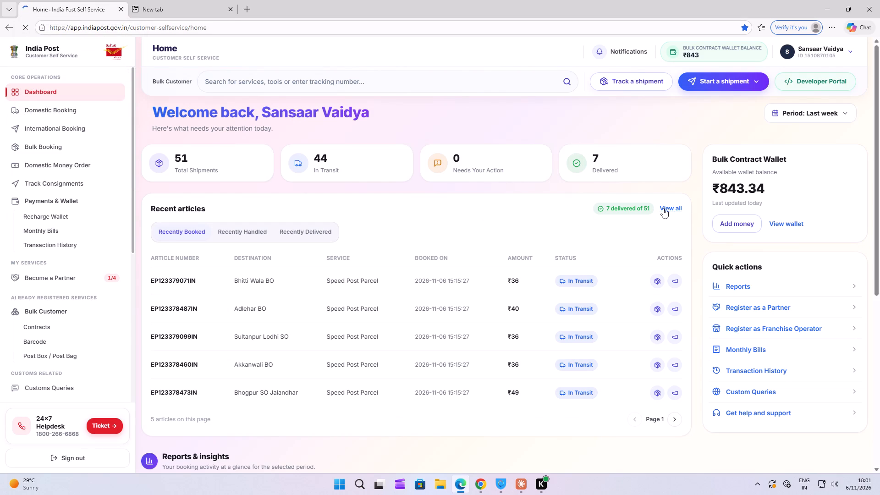
triple_click(663, 208)
double_click(663, 208)
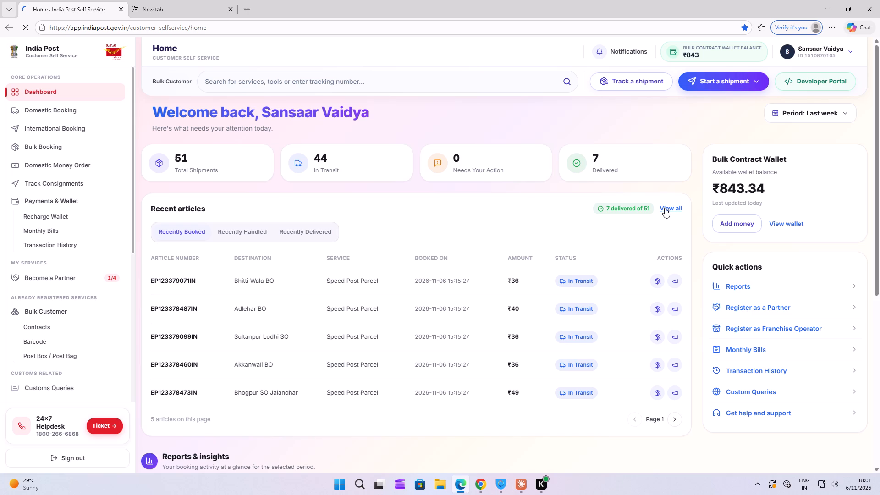
Open the full list of recent articles from the dashboard and reload the Article Reports page.
triple_click(665, 208)
double_click(665, 208)
left_click(29, 27)
left_click(28, 27)
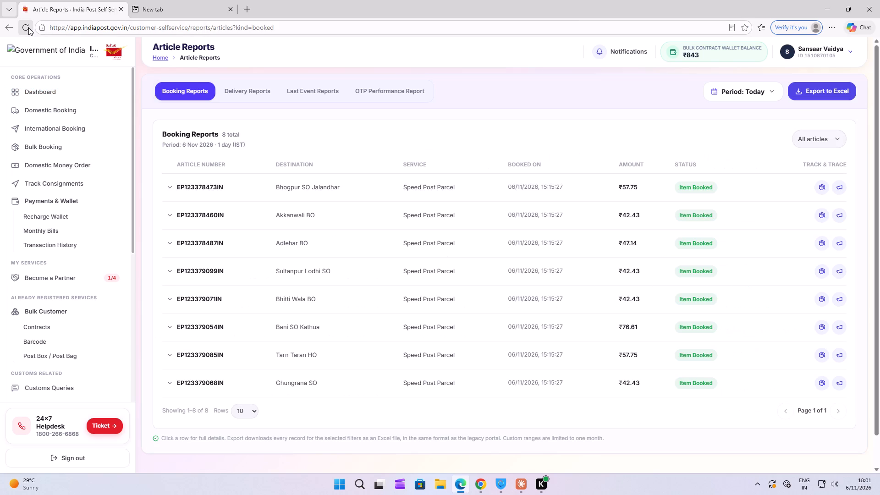
left_click(28, 27)
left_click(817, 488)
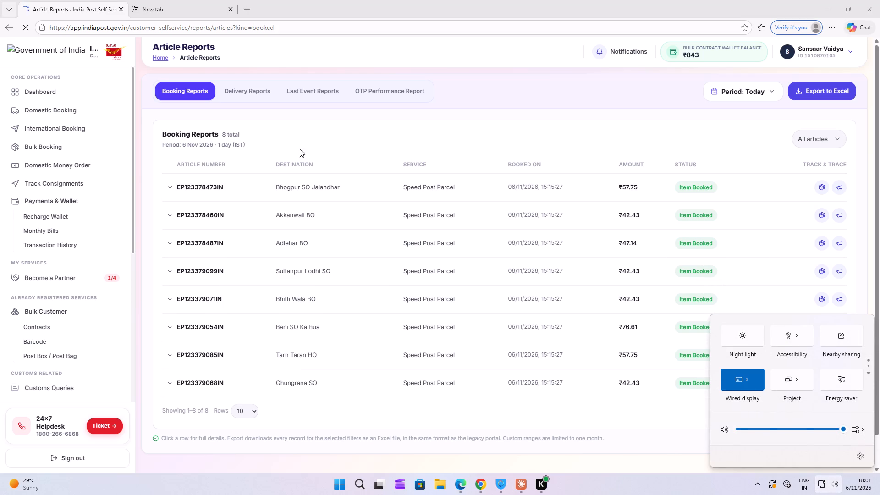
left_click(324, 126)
Filter the Booking Reports by a custom date range from 01/10/2026 to 31/10/2026.
left_click(742, 98)
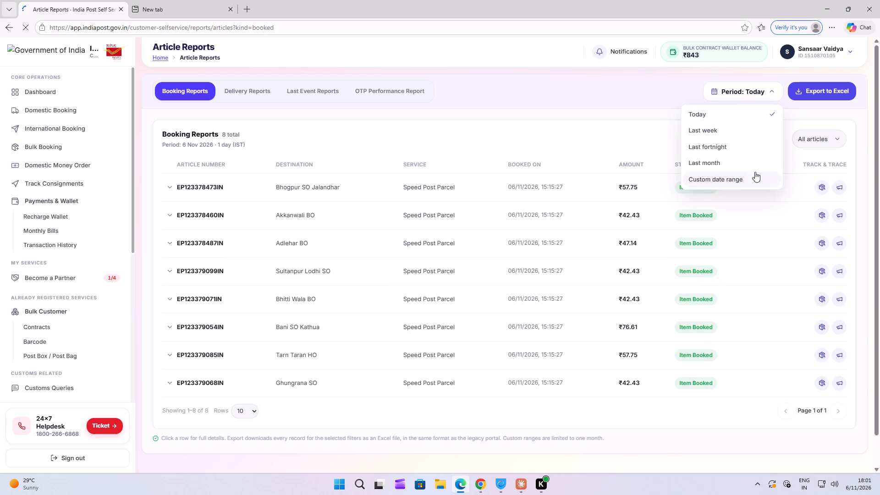
left_click(739, 173)
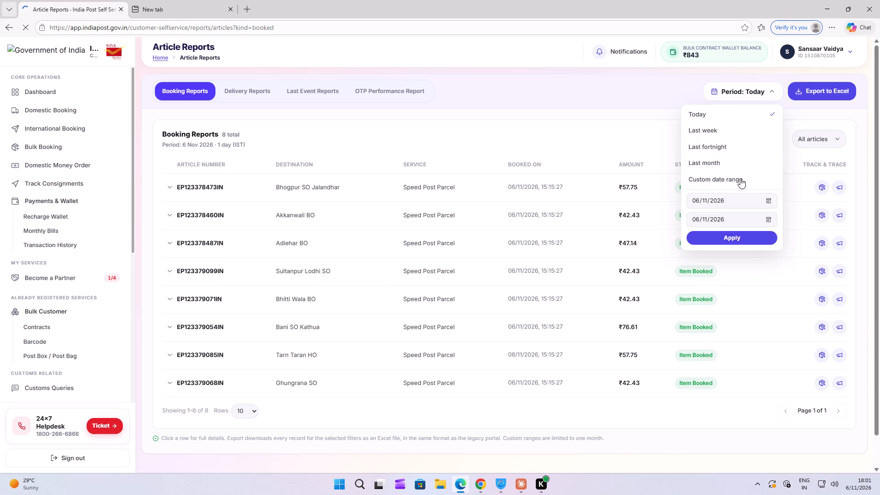
left_click(770, 202)
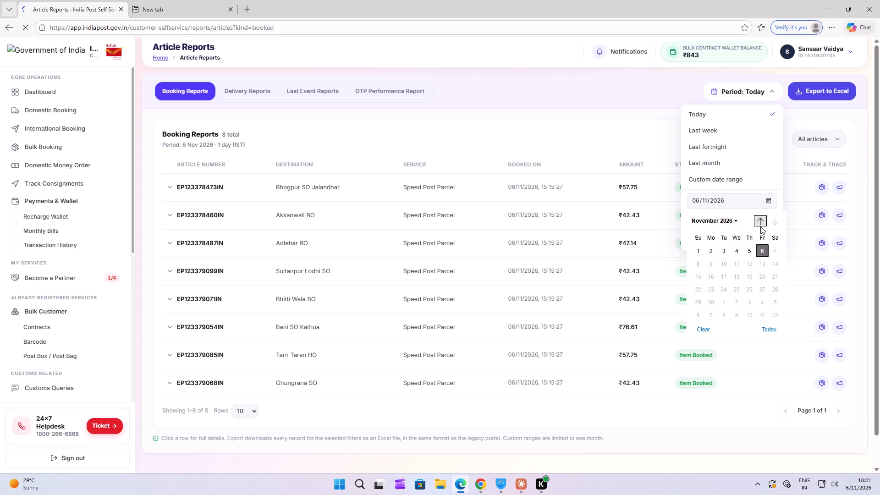
left_click(760, 226)
left_click(759, 222)
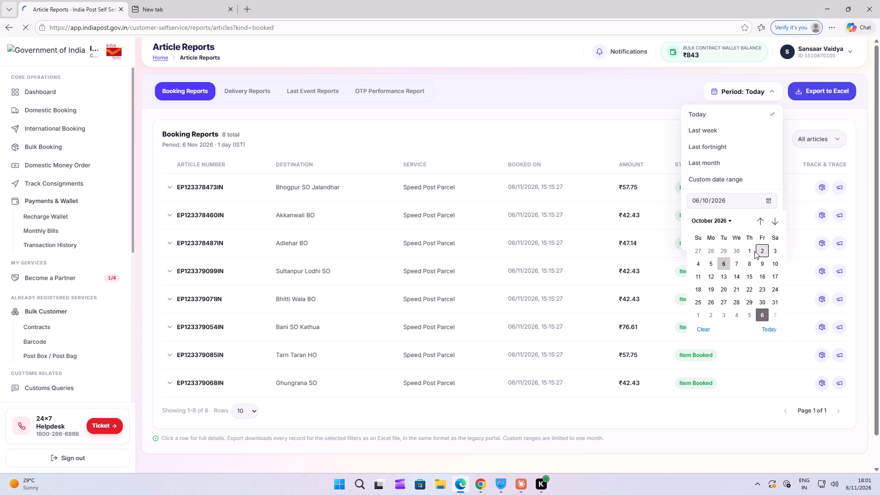
left_click(752, 251)
left_click(770, 220)
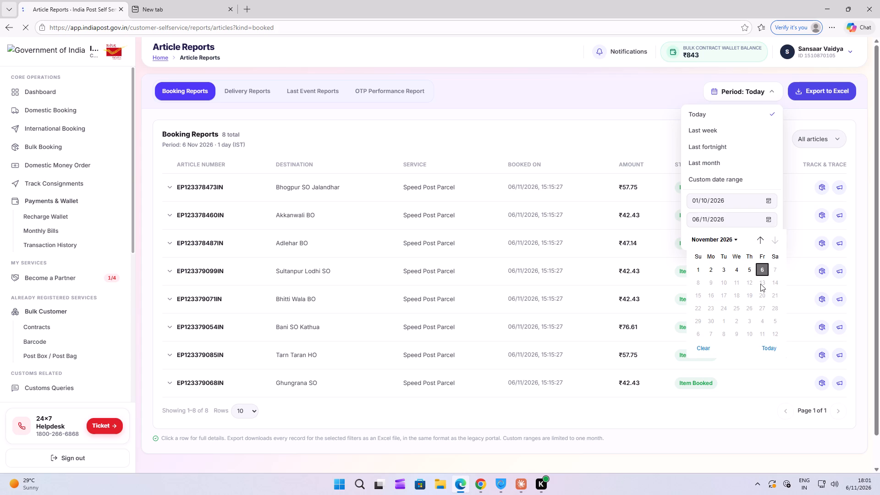
left_click(759, 241)
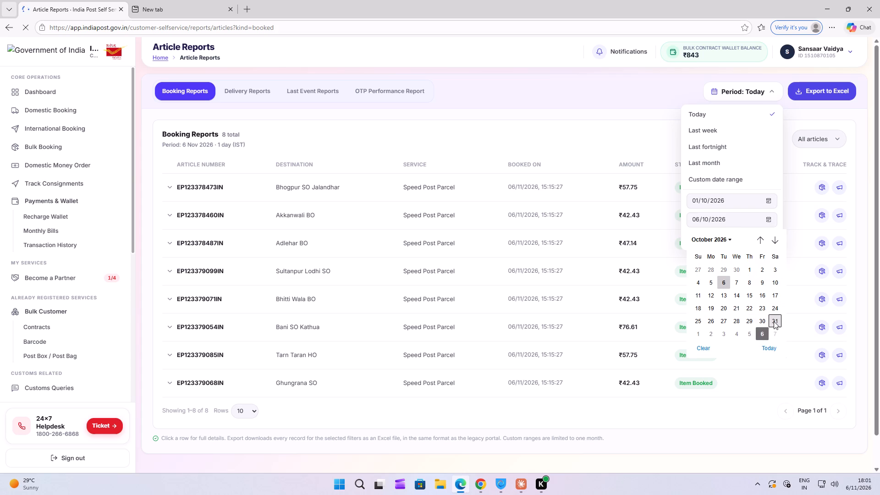
left_click(774, 321)
left_click(743, 240)
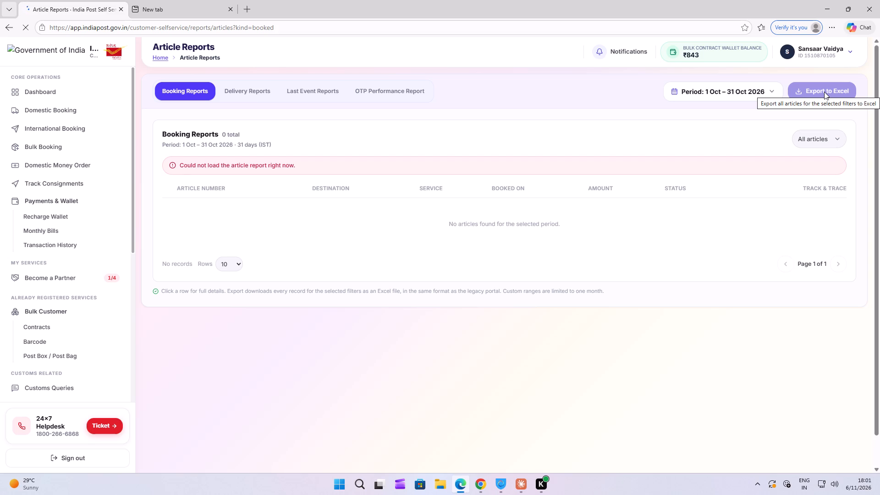
Reload the Booking Reports for the selected October period by reselecting that report type.
double_click(252, 159)
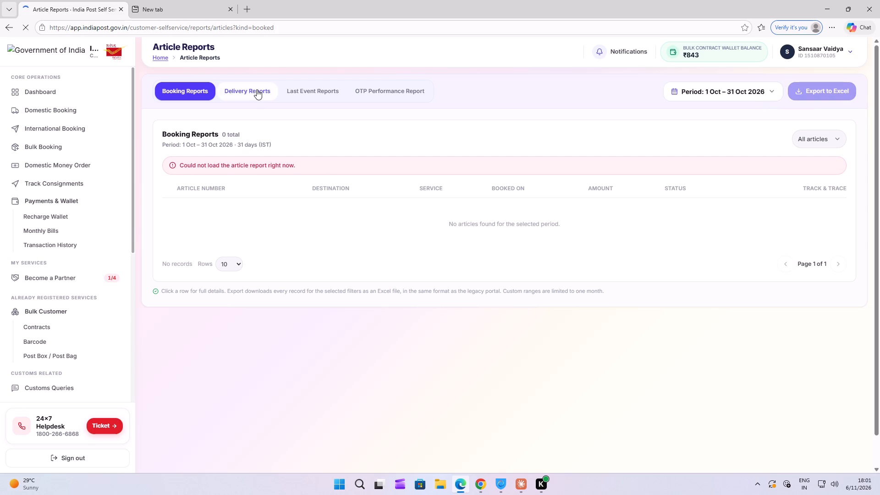
left_click(260, 96)
left_click(174, 93)
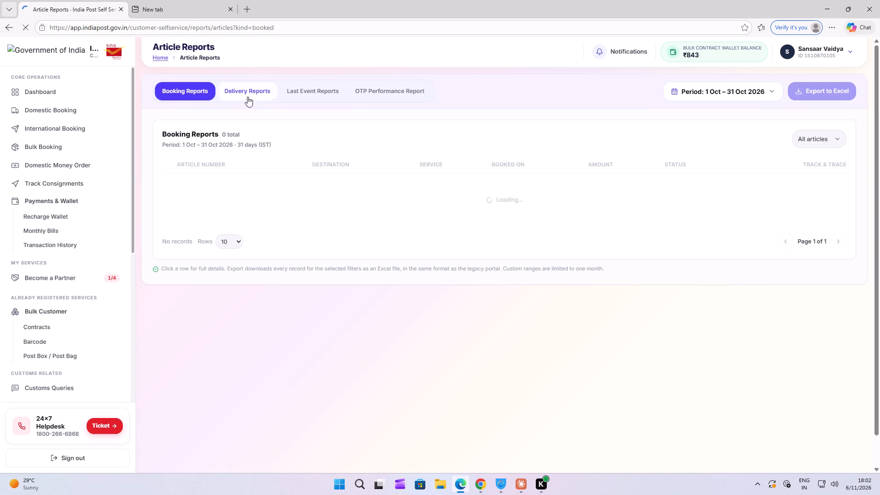
Export the October 2026 Booking Reports for all articles to Excel.
left_click(831, 90)
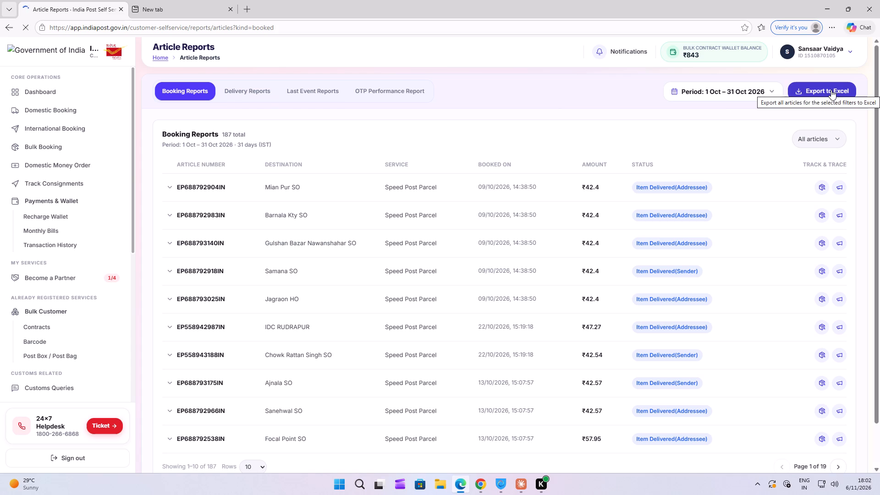
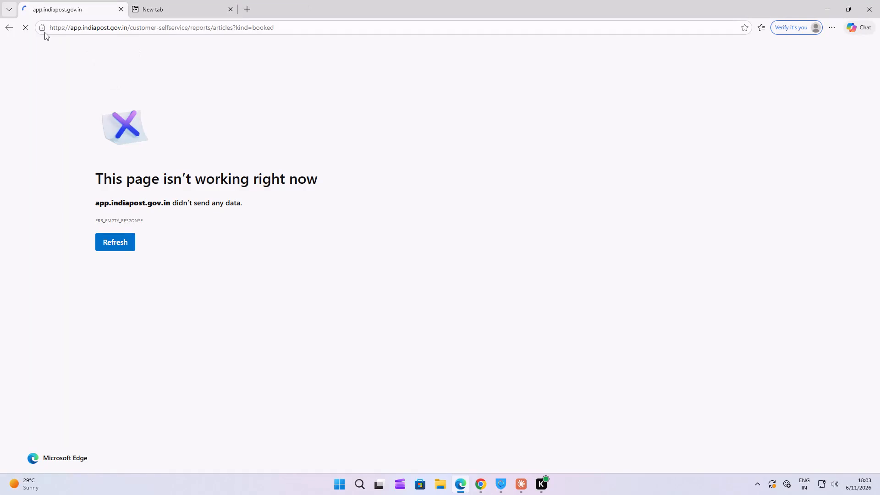
Reload the Article Reports page and filter the Booking Reports by a custom date range from 01/10/2026 to 31/10/2026.
double_click(27, 29)
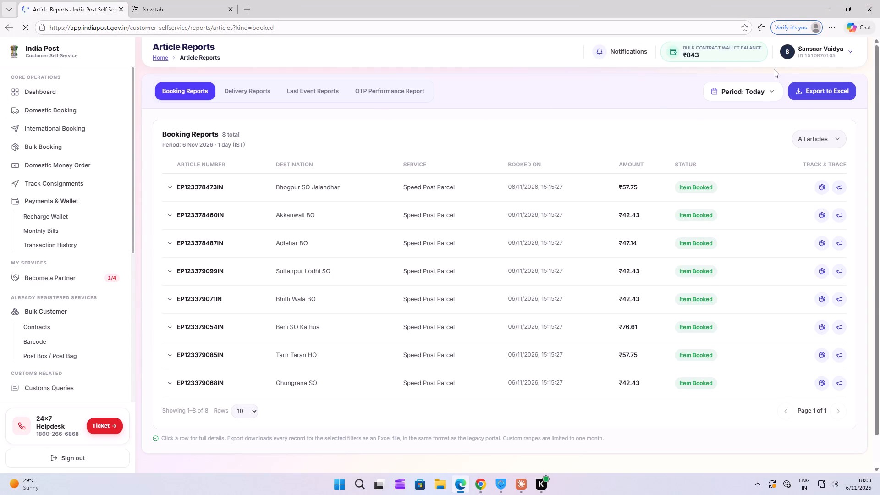
left_click(757, 90)
left_click(718, 183)
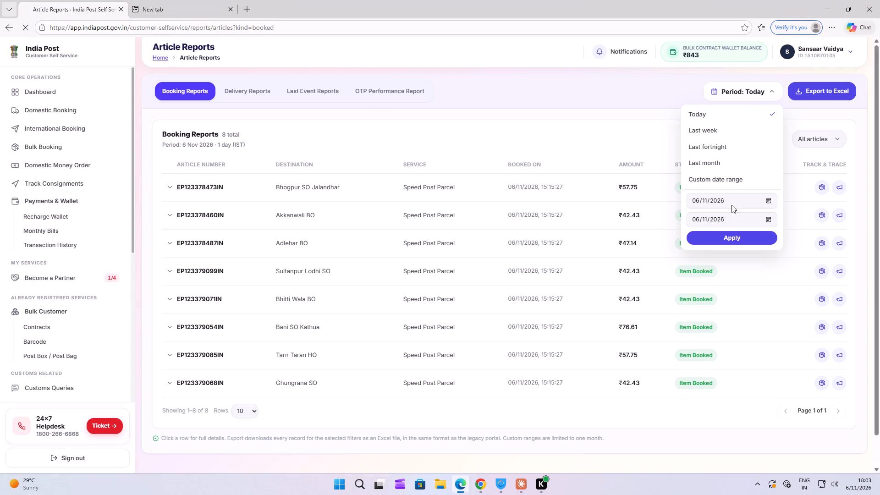
left_click(751, 194)
left_click(772, 198)
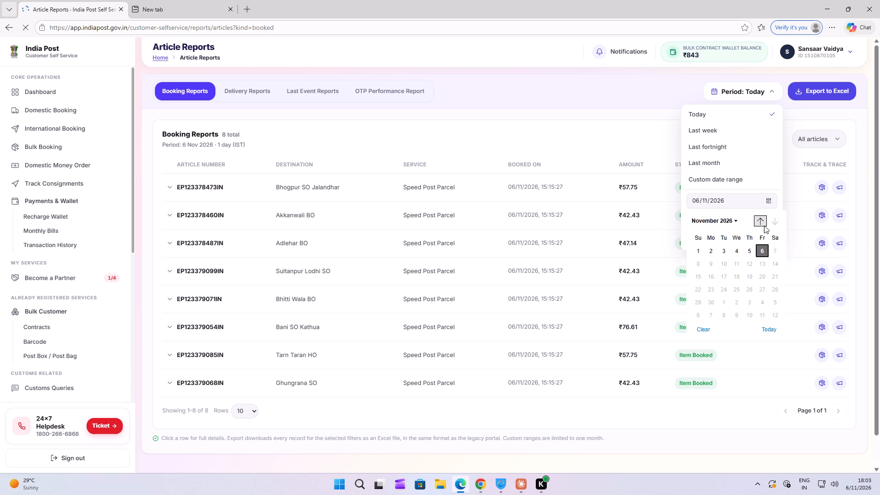
left_click(764, 225)
left_click(755, 250)
left_click(769, 215)
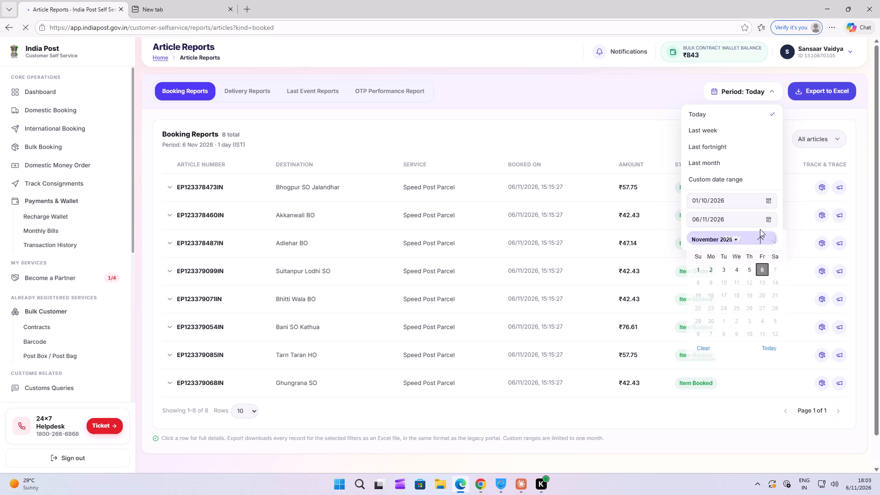
left_click(765, 239)
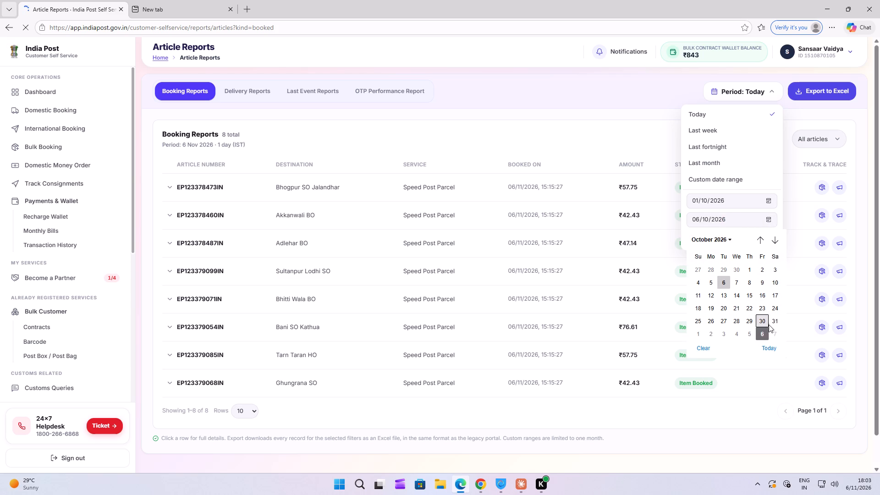
left_click(772, 324)
left_click(748, 247)
left_click(748, 243)
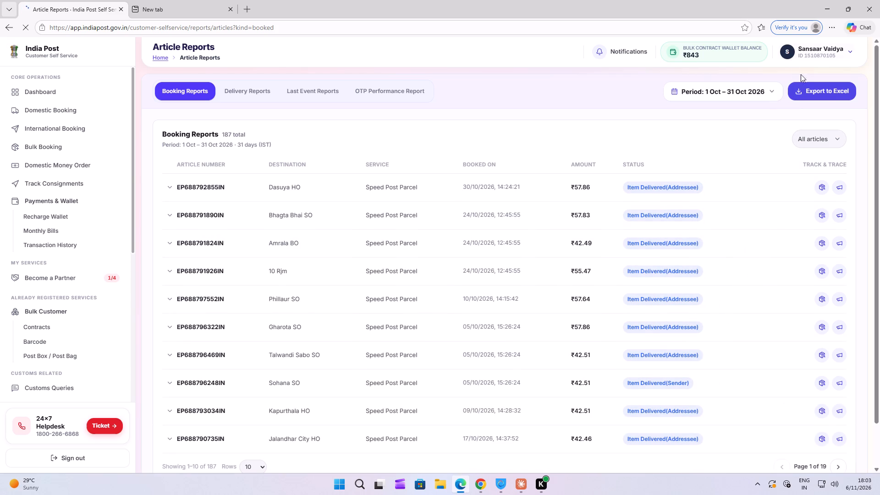
Export the October 2026 Booking Reports to Excel and open the exported workbook for editing.
left_click(824, 92)
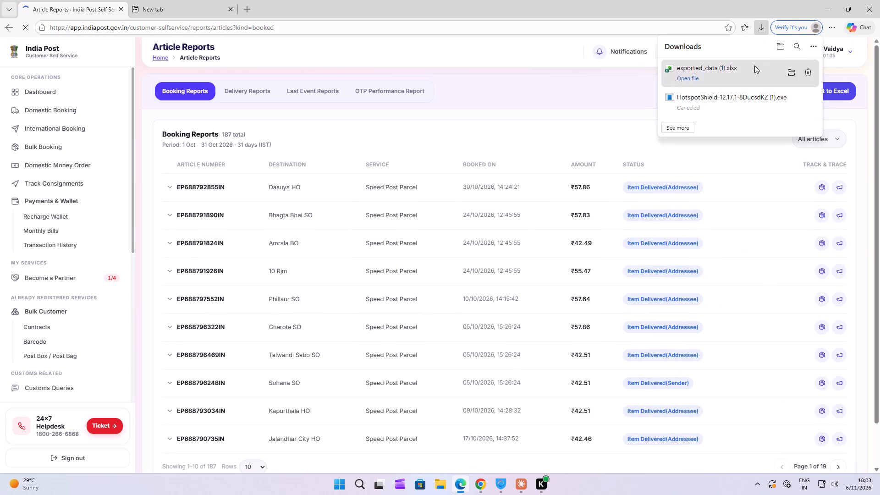
left_click(754, 66)
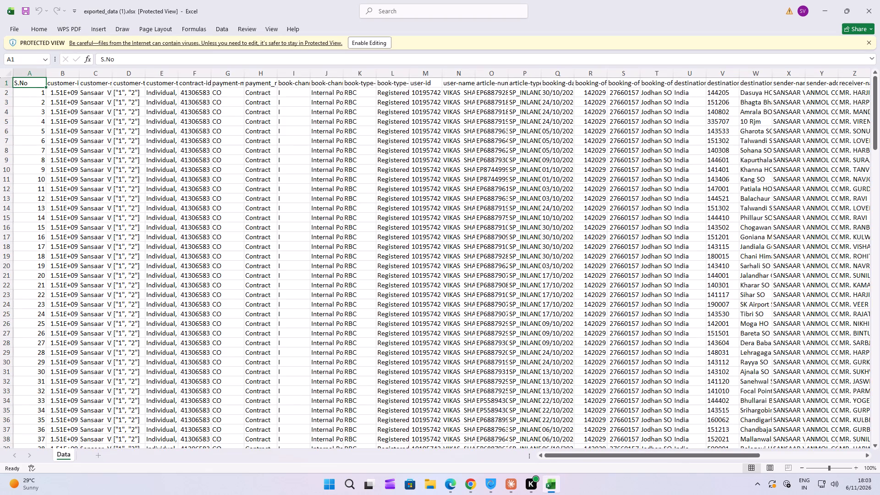
left_click(376, 44)
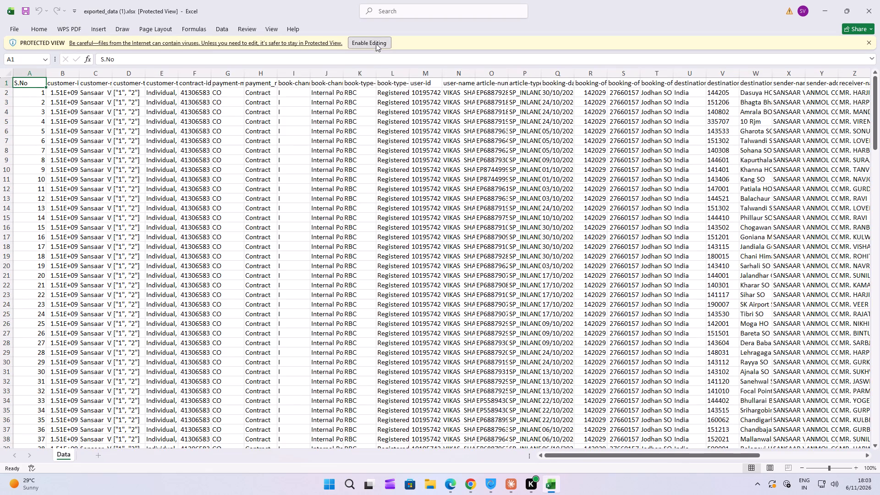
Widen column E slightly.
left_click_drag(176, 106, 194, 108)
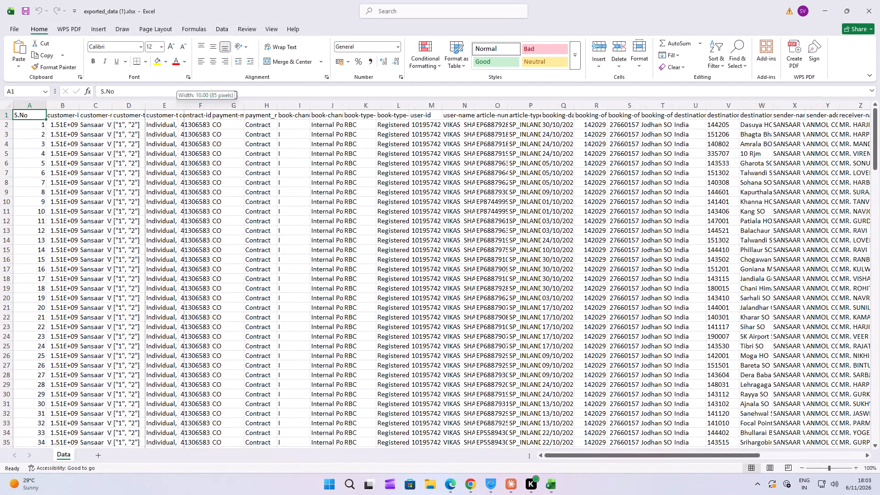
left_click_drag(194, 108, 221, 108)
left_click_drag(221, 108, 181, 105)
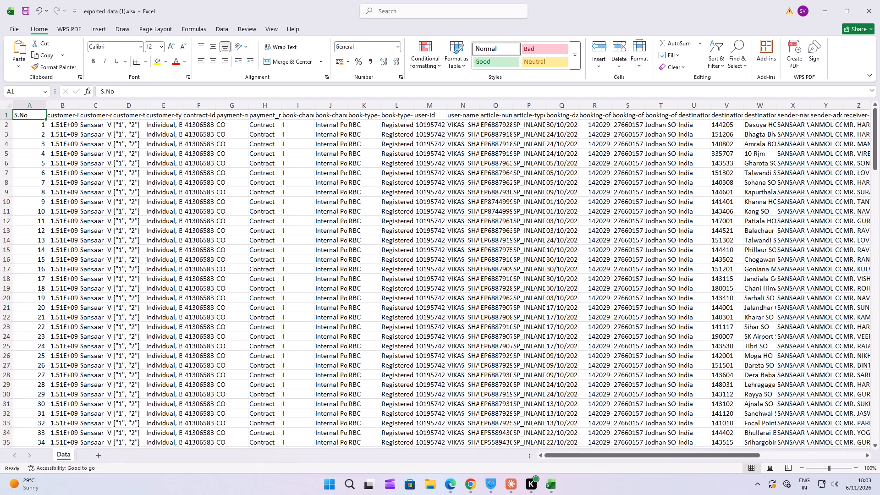
Delete columns B through N, the customer, contract, payment, book and user columns between S.No and the article number.
left_click_drag(578, 456, 637, 455)
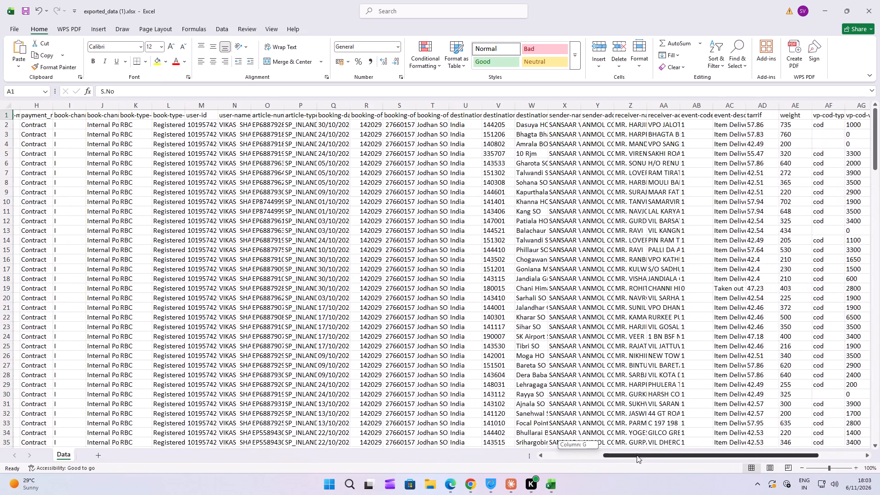
left_click_drag(637, 455, 647, 456)
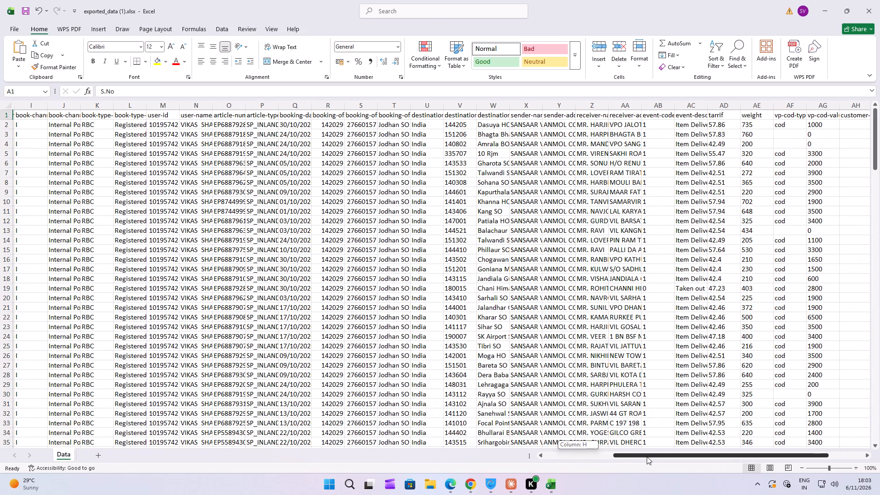
left_click_drag(647, 456, 665, 463)
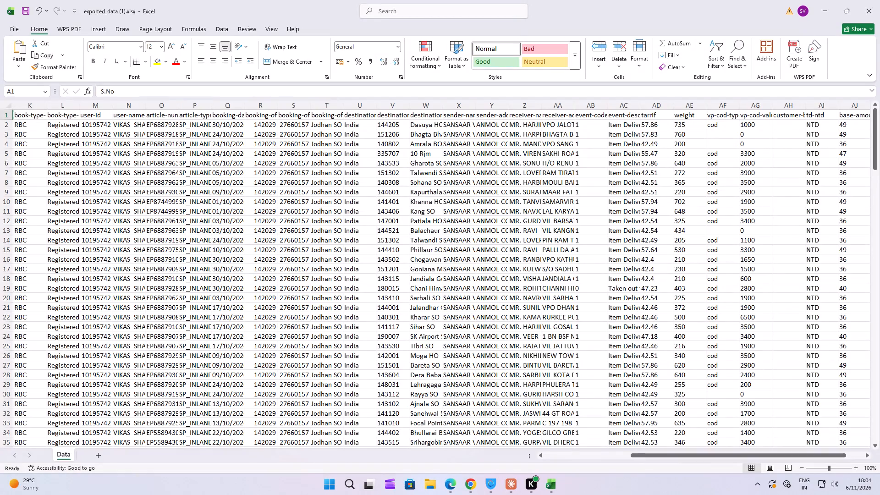
left_click(165, 134)
left_click(164, 124)
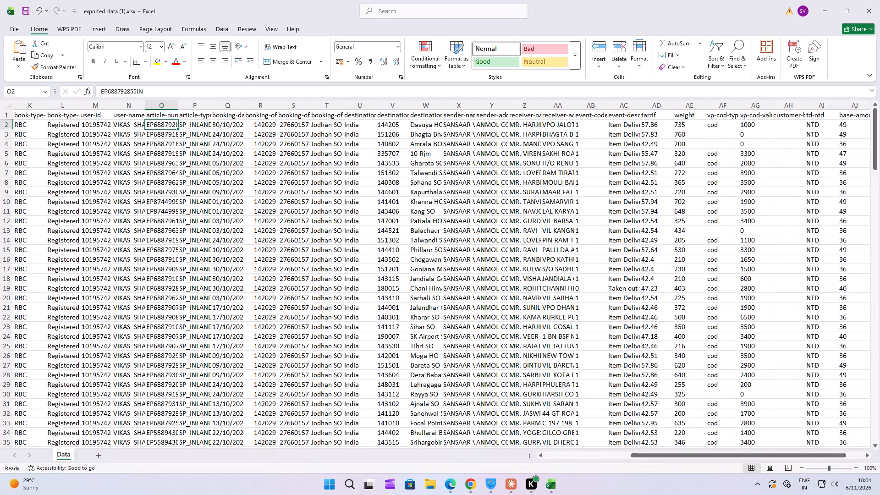
left_click_drag(128, 104, 57, 107)
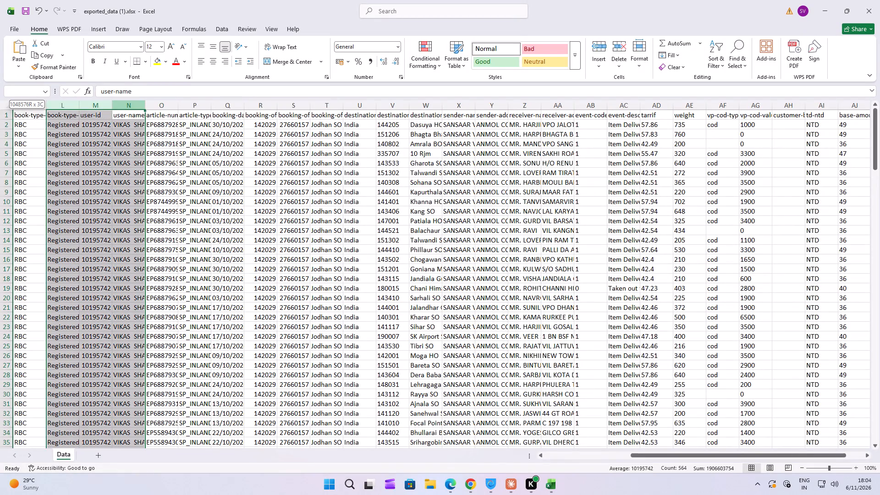
left_click_drag(57, 107, 0, 131)
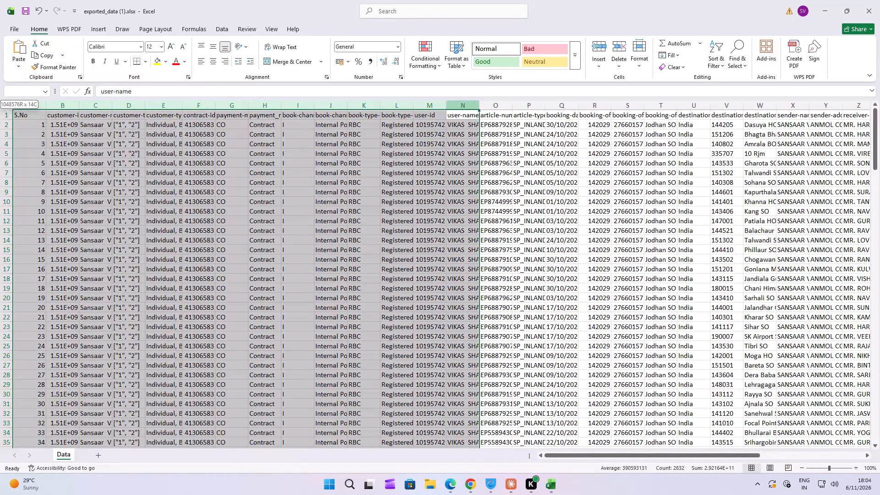
left_click_drag(0, 131, 57, 127)
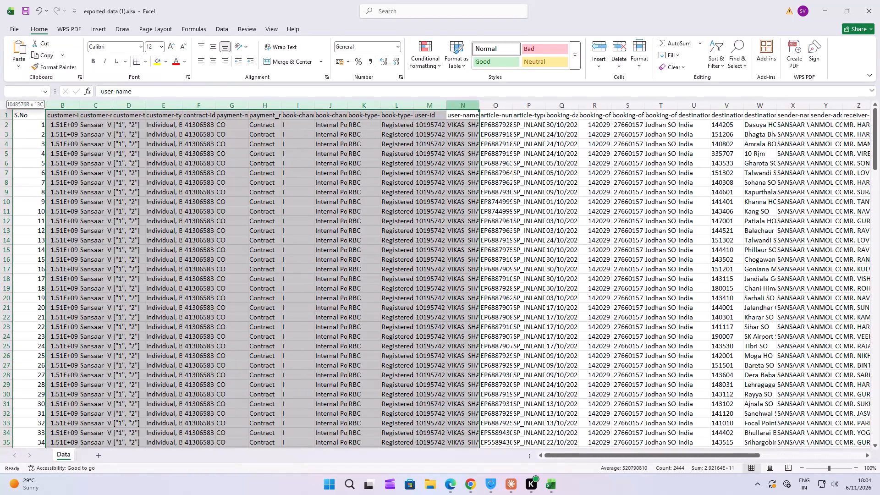
left_click_drag(57, 127, 67, 127)
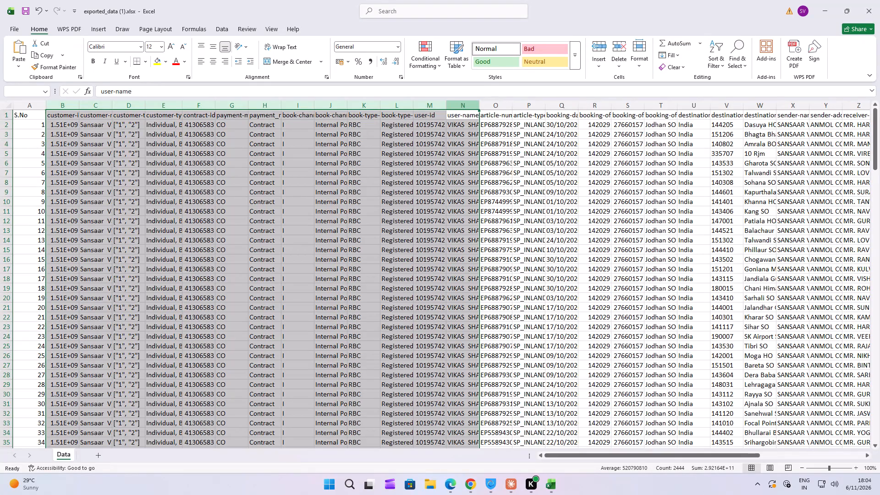
right_click(86, 106)
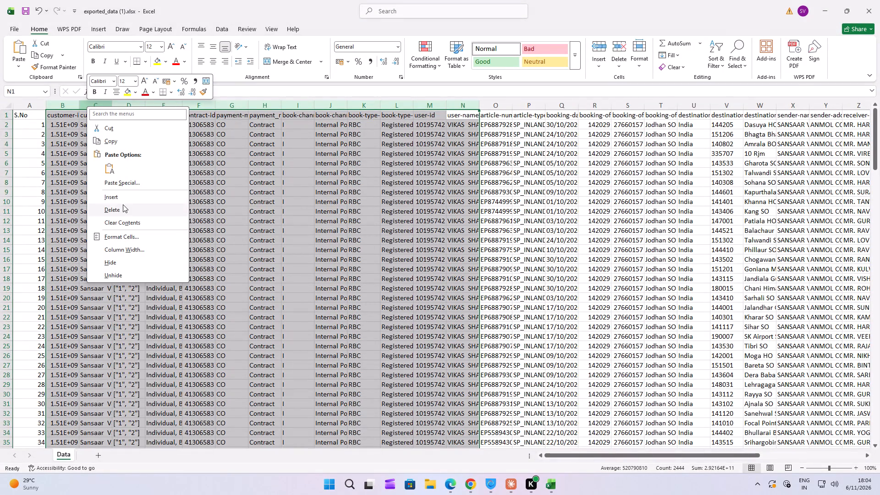
left_click(123, 208)
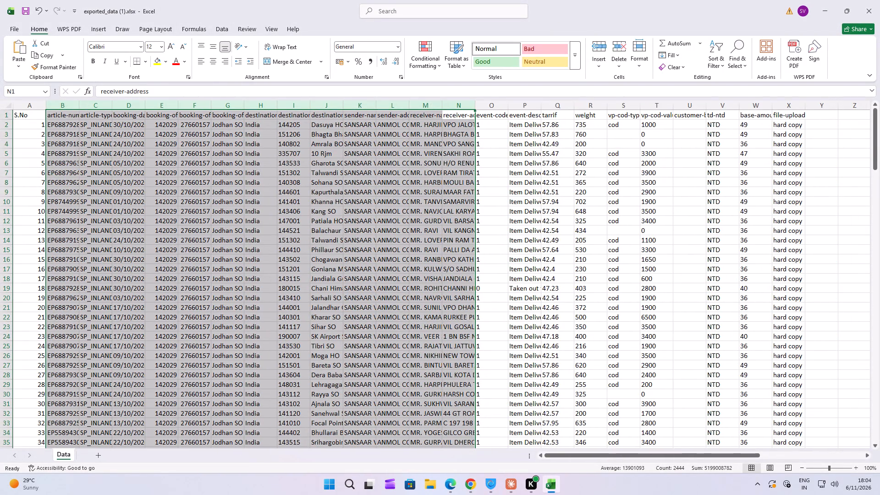
Delete the article-type column following the article number.
left_click(102, 107)
right_click(102, 107)
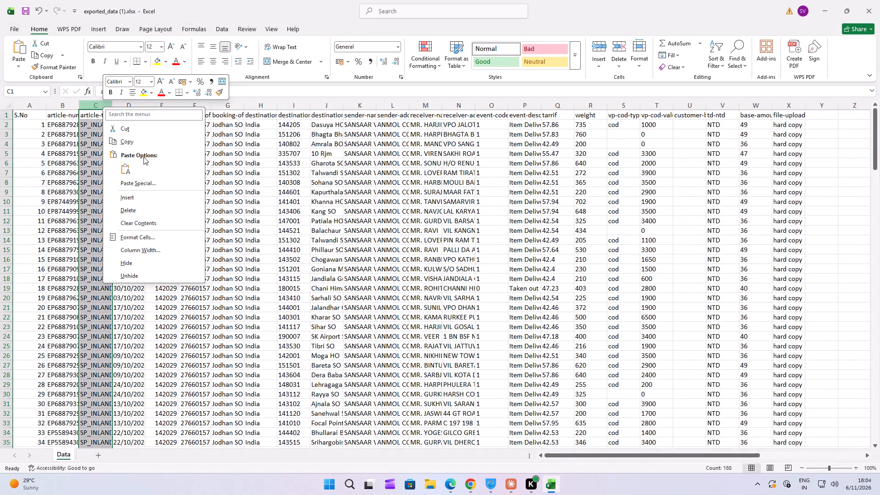
left_click(131, 212)
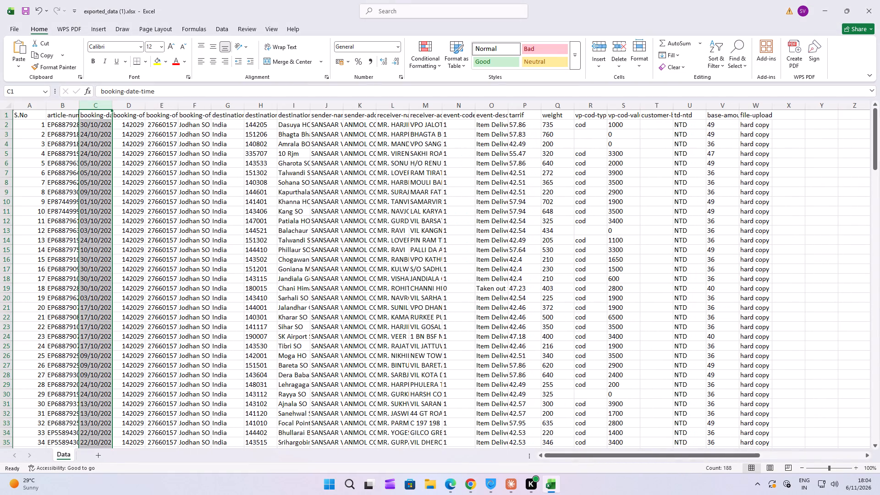
Delete the three booking-office columns between booking-date-time and destination-country.
left_click(133, 124)
left_click(131, 136)
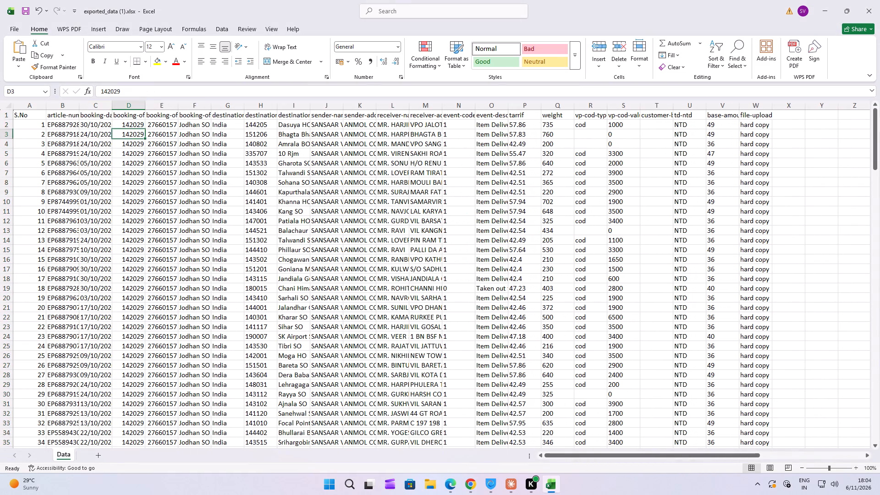
left_click(133, 111)
left_click(133, 107)
right_click(132, 107)
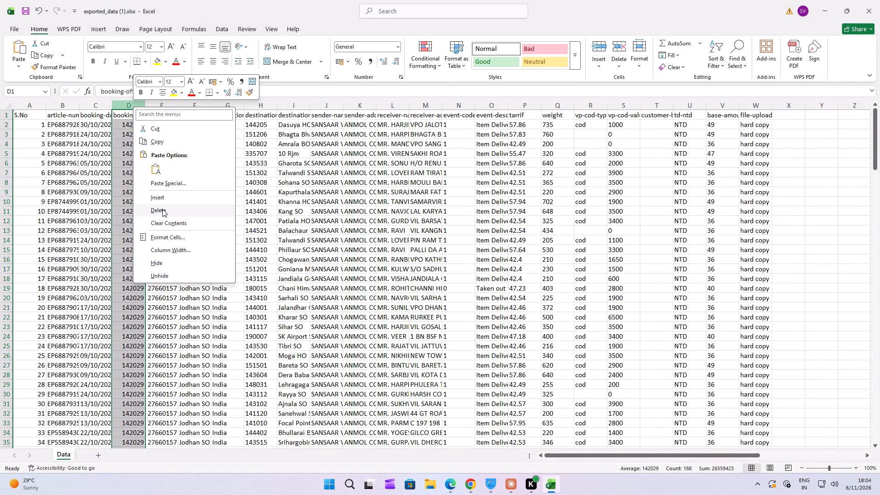
left_click(162, 209)
left_click(134, 134)
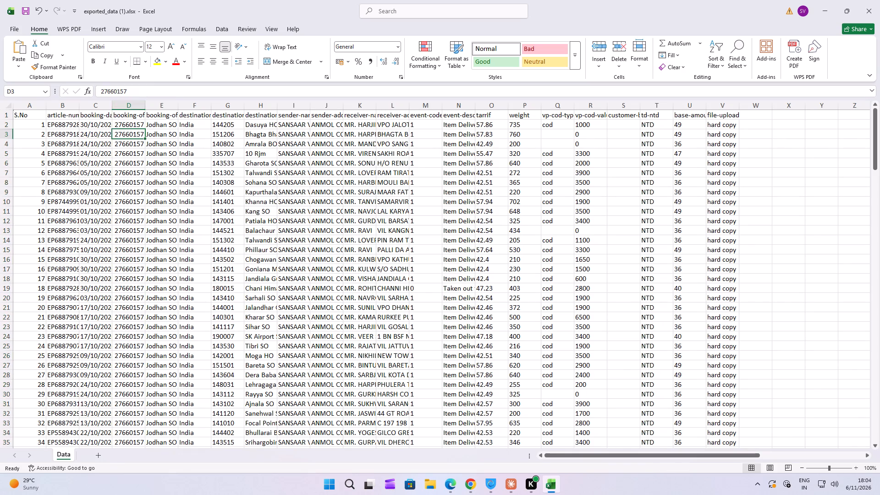
left_click(133, 107)
right_click(133, 107)
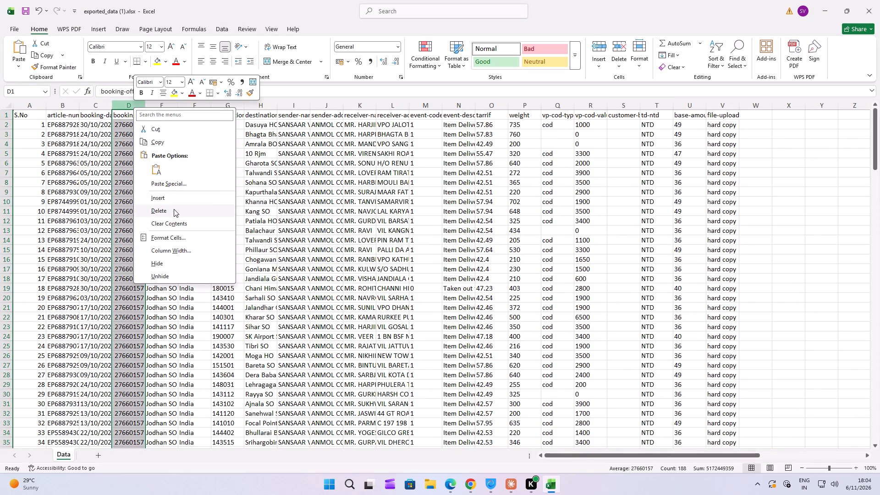
left_click(174, 209)
right_click(133, 106)
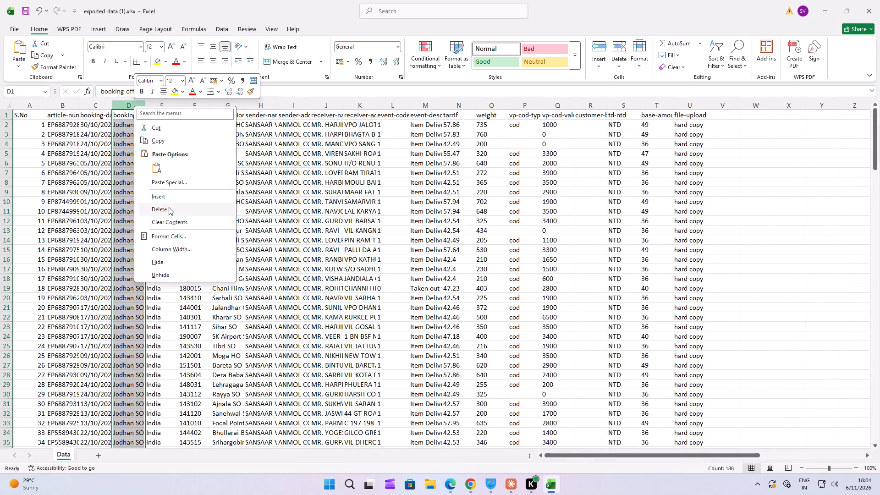
left_click(169, 207)
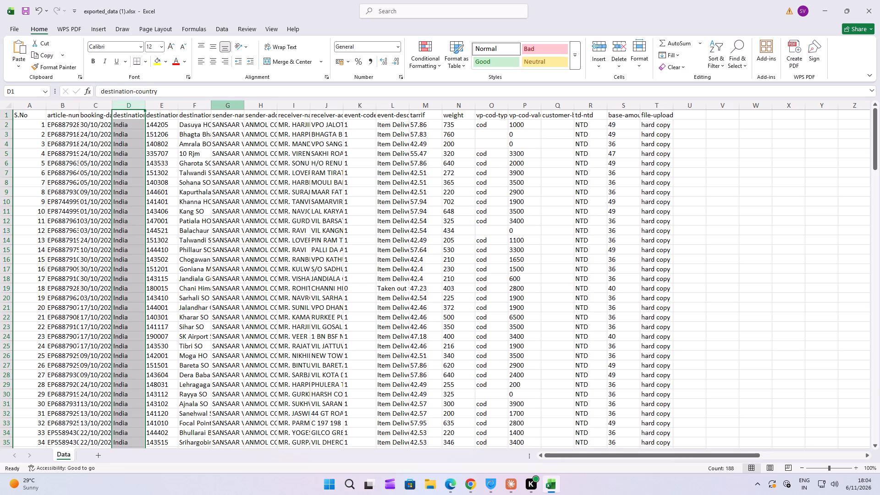
Delete the sender-name and sender-address columns.
left_click_drag(234, 106, 239, 107)
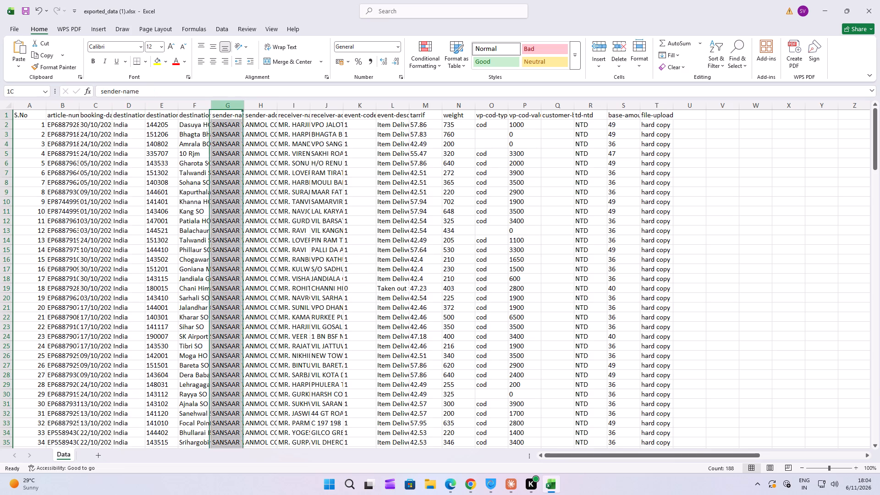
left_click_drag(239, 107, 261, 109)
right_click(260, 107)
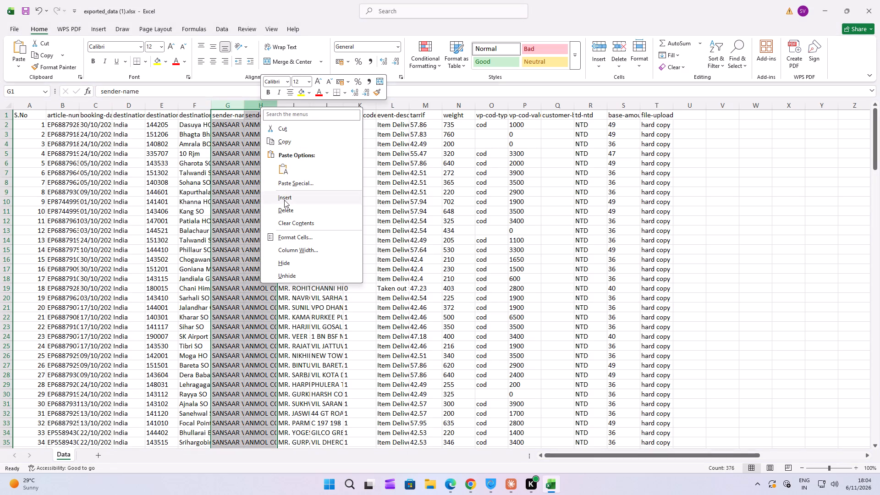
left_click(286, 210)
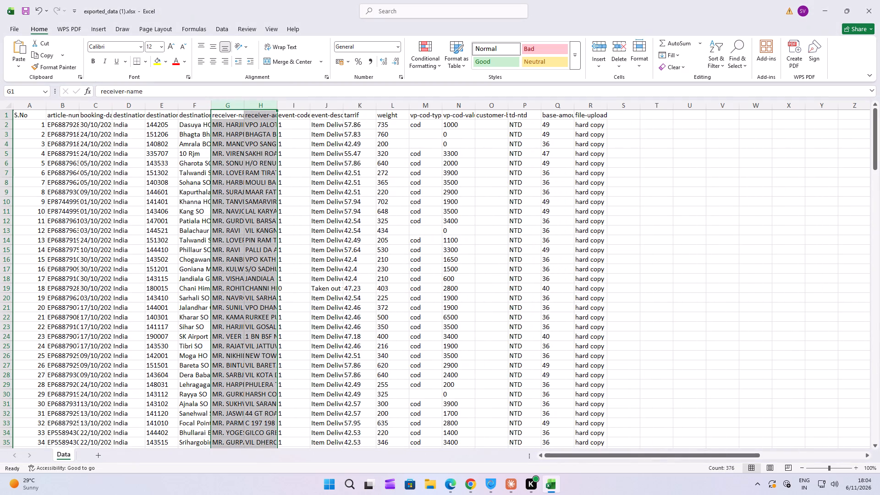
Widen the receiver-name, receiver-address and event-description columns to show more of their text.
left_click_drag(243, 106, 257, 106)
left_click(257, 106)
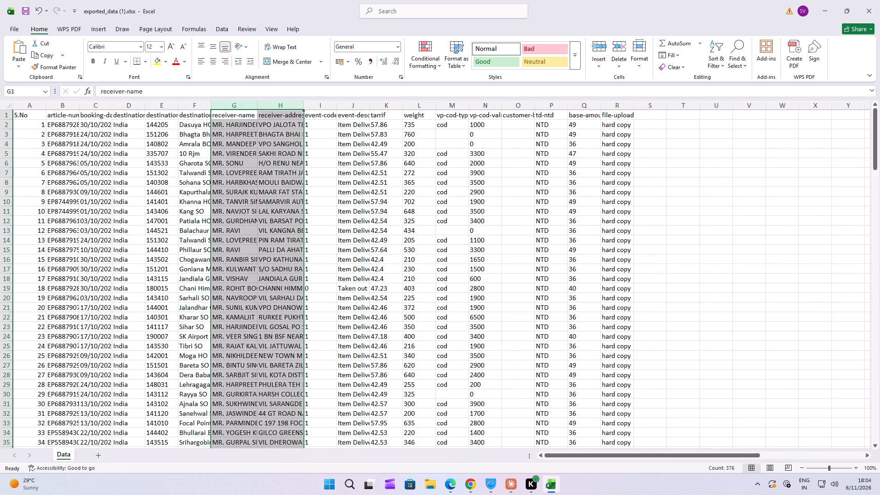
left_click_drag(369, 105, 423, 104)
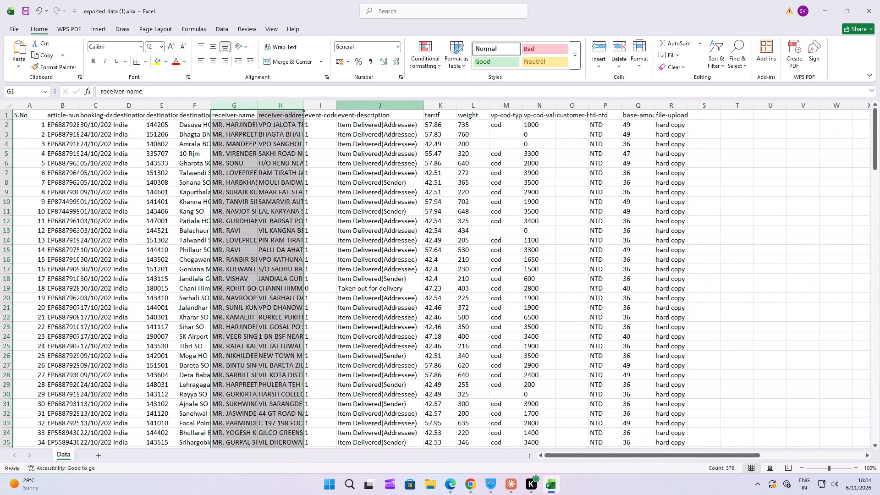
Delete the eight columns from tarrif through file-upload.
left_click_drag(442, 104, 665, 105)
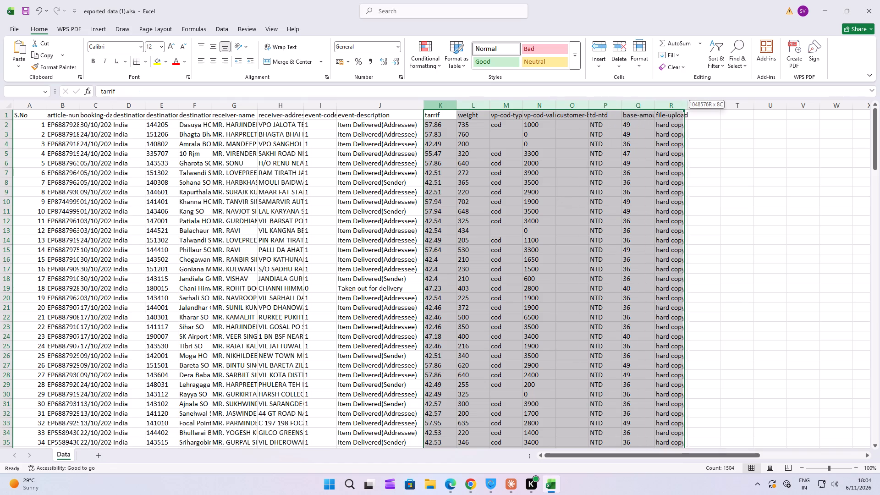
left_click_drag(665, 105, 667, 105)
right_click(667, 105)
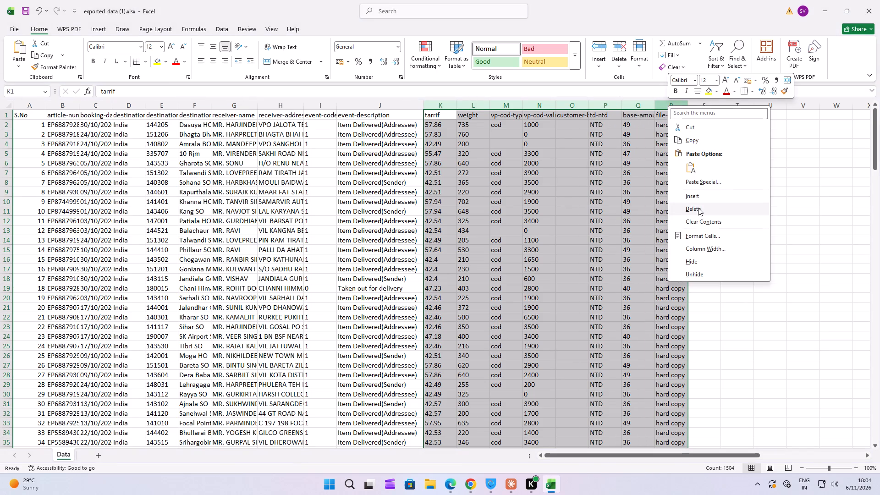
left_click(698, 208)
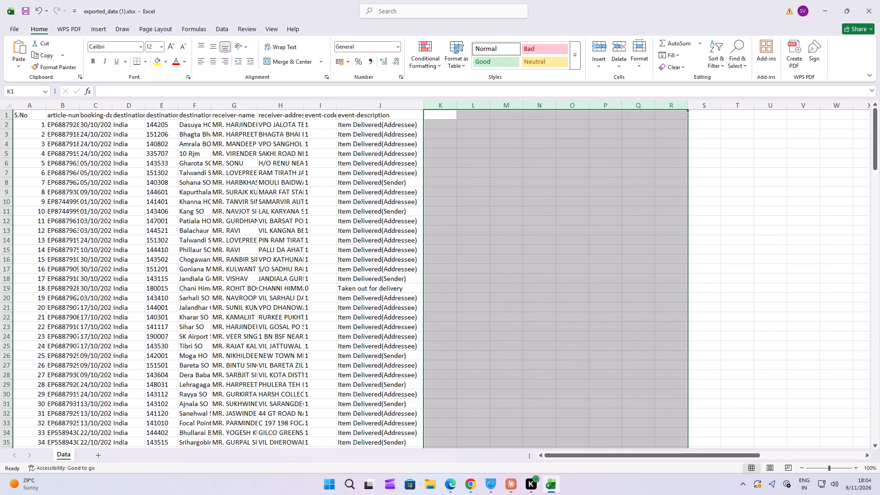
Delete the event-code column before event-description.
left_click(312, 105)
right_click(312, 105)
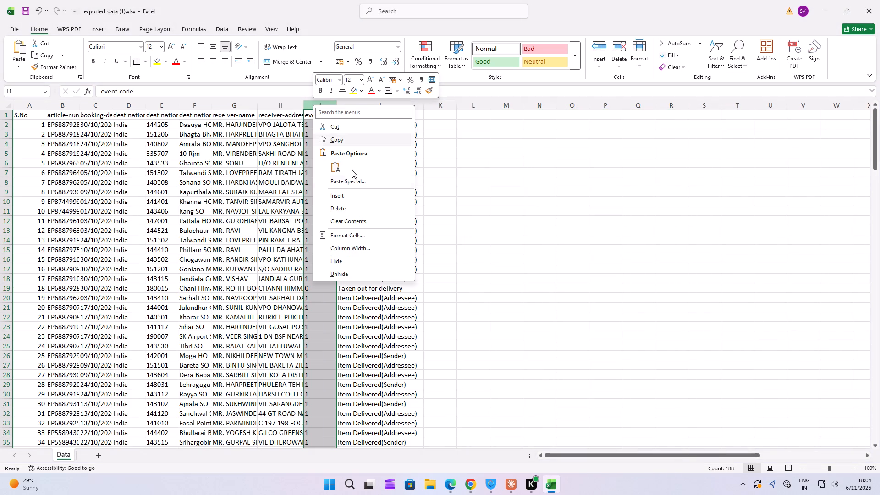
left_click(343, 207)
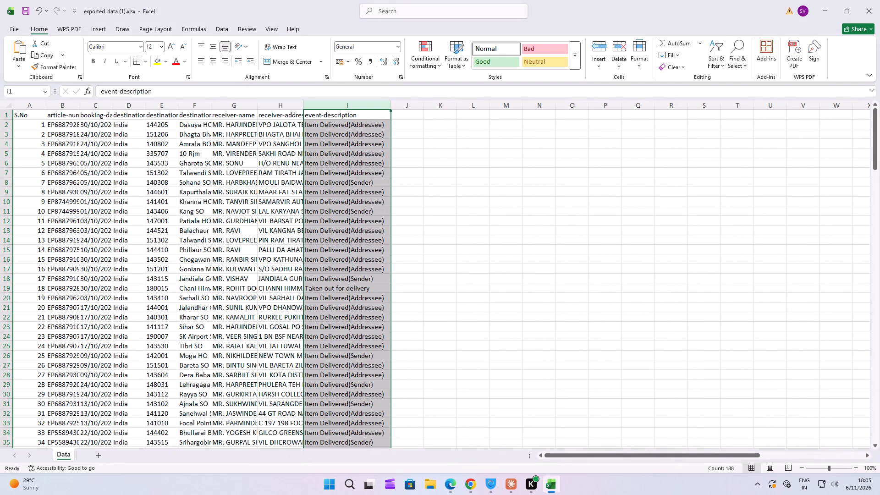
left_click(477, 255)
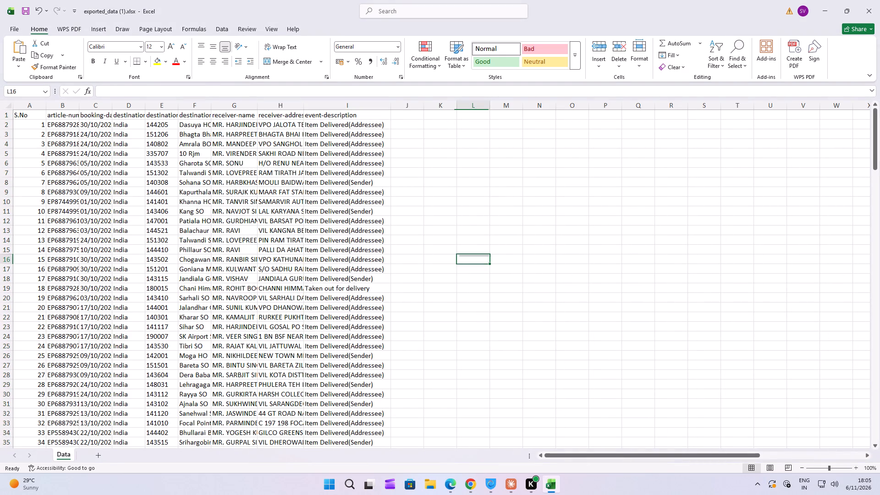
Apply middle alignment, horizontal centering and text wrapping to every cell of the Data sheet.
key("ctrl+a")
key("ctrl+a")
left_click(214, 42)
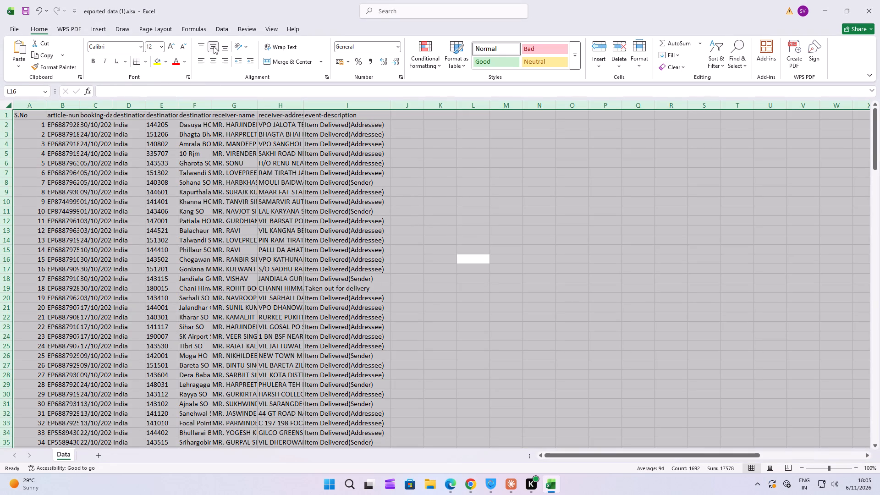
left_click(212, 59)
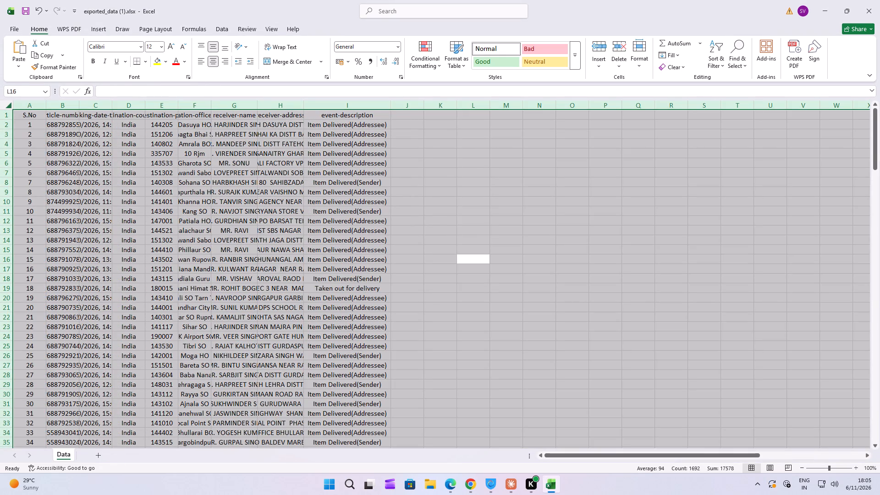
left_click(287, 49)
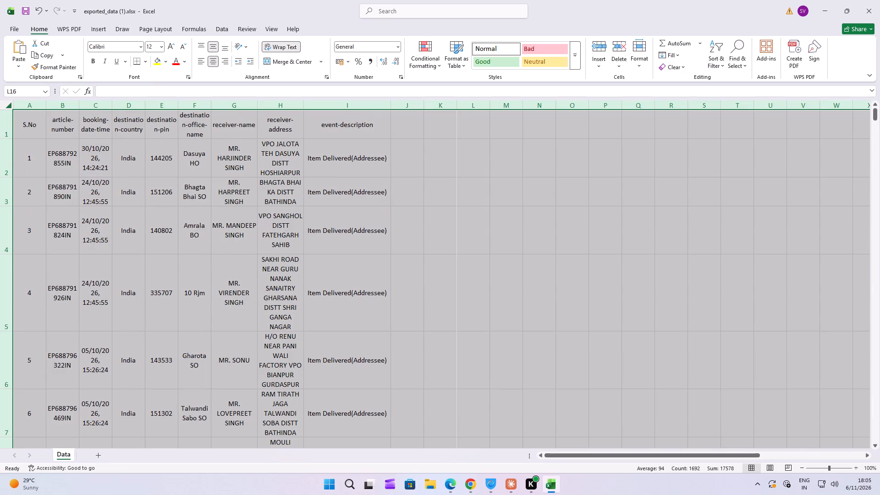
left_click(84, 135)
Widen the columns from article-number through receiver-address so headers fit on one line and addresses wrap over fewer lines.
left_click_drag(78, 105, 125, 107)
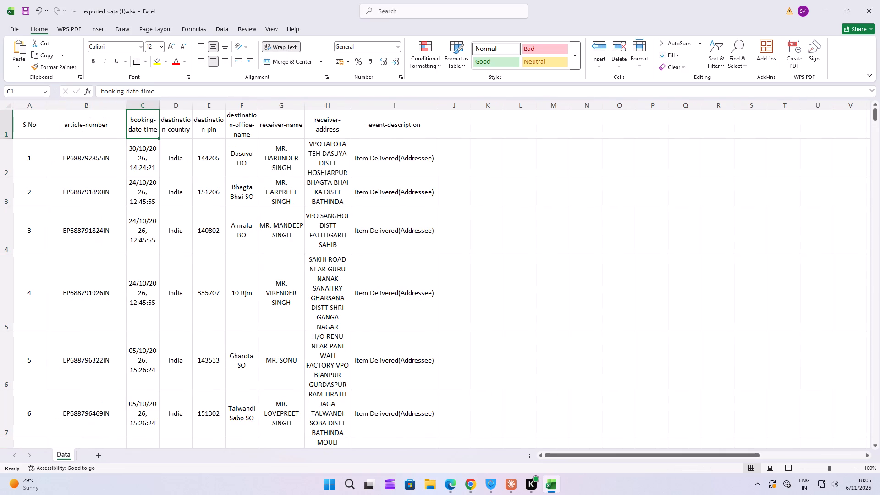
left_click_drag(158, 105, 192, 107)
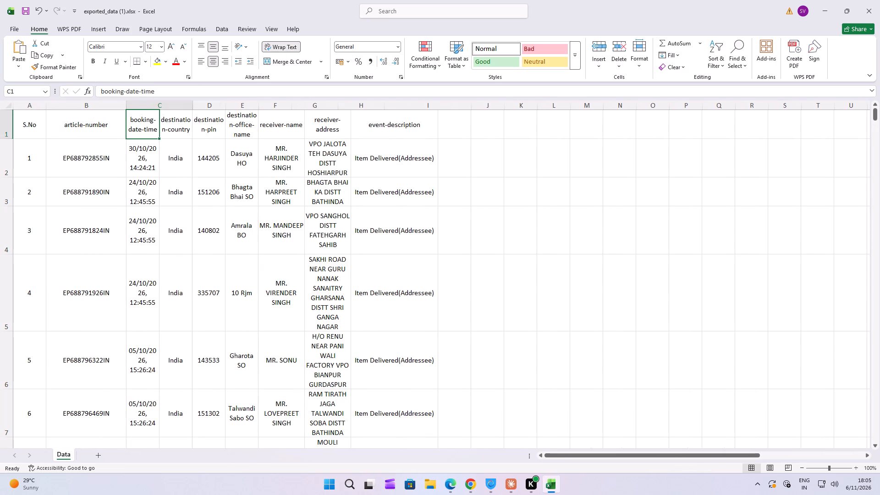
left_click_drag(225, 106, 260, 106)
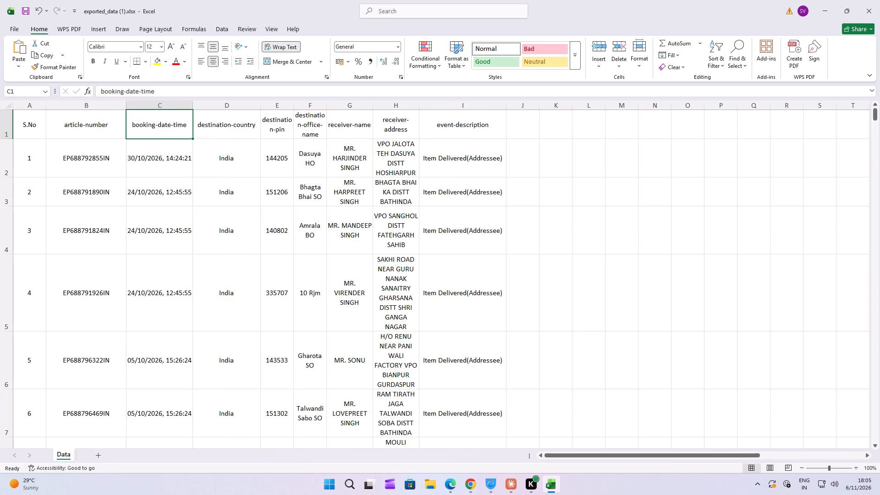
left_click_drag(293, 106, 321, 106)
left_click_drag(355, 106, 401, 106)
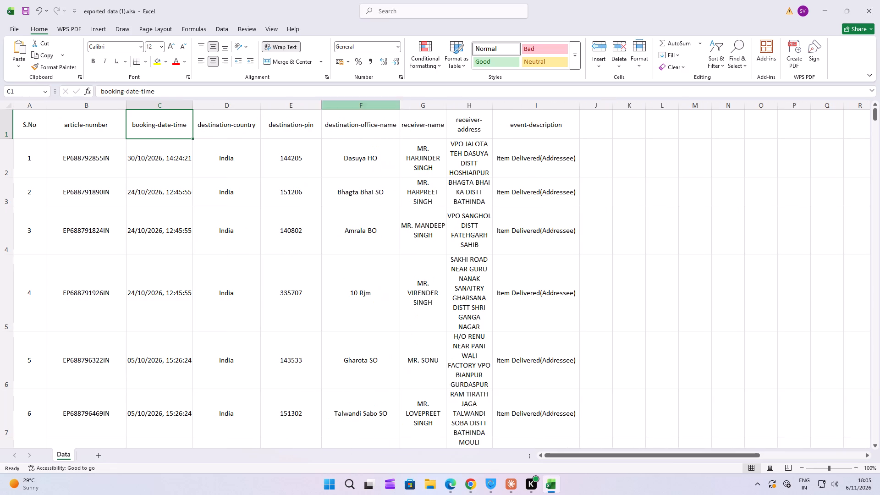
left_click_drag(445, 106, 461, 106)
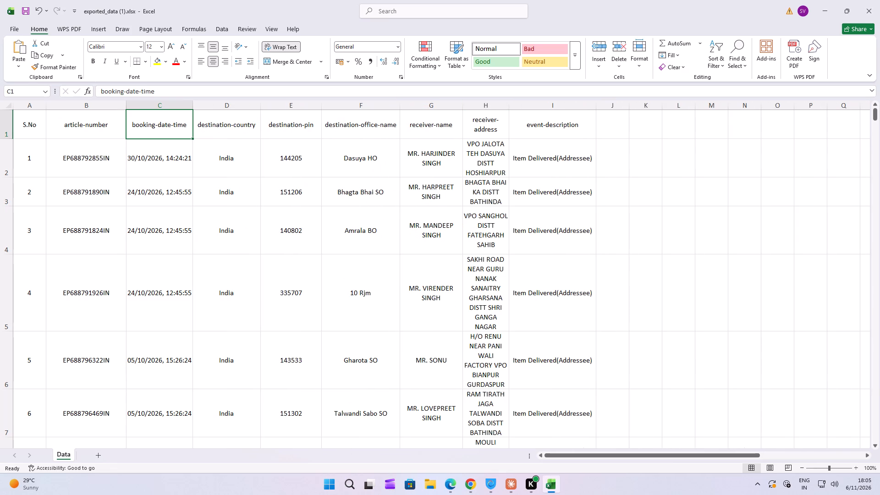
left_click_drag(464, 105, 504, 107)
left_click_drag(548, 107, 588, 108)
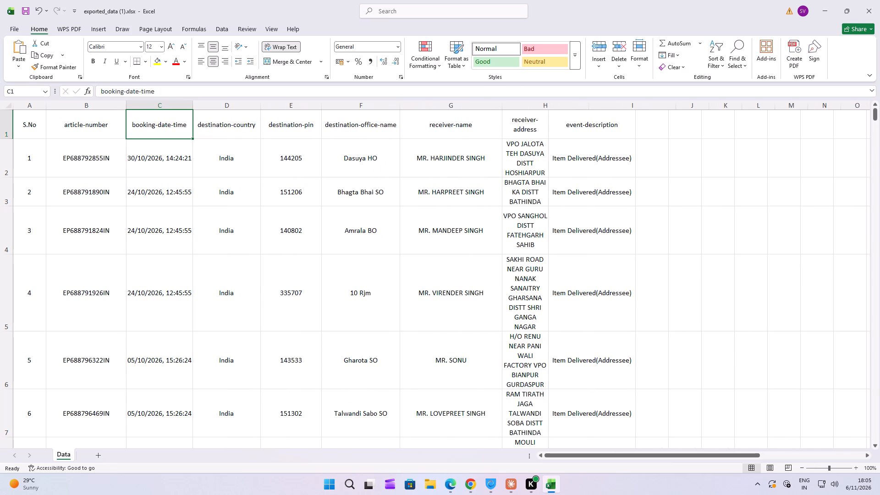
left_click(635, 183)
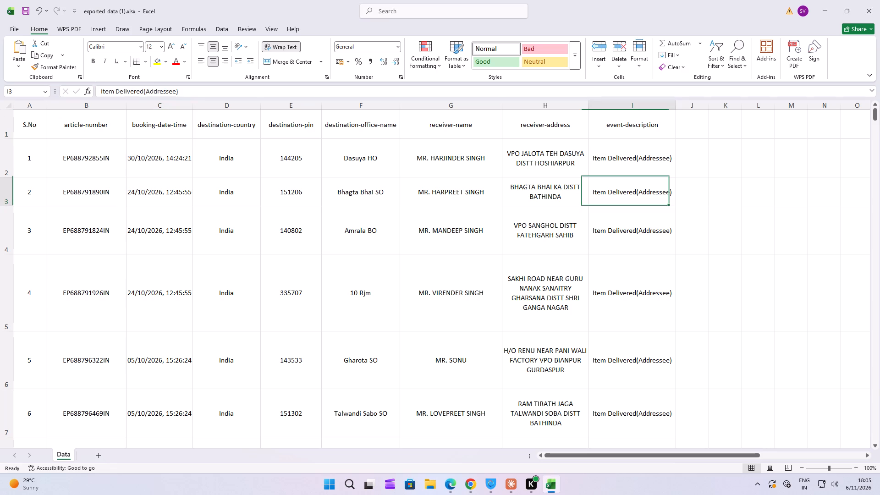
Toggle text wrapping off and back on for the entire sheet to refit the row heights to the widened columns.
key("ctrl+a")
key("ctrl+a")
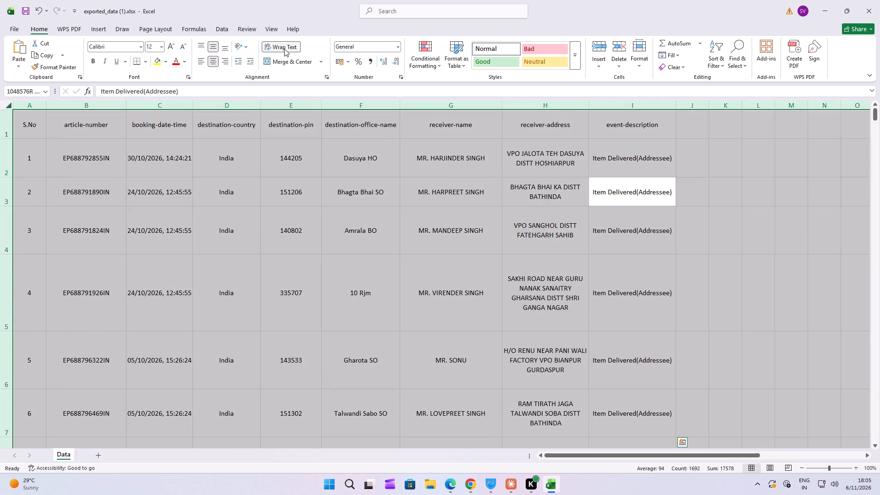
left_click(284, 47)
left_click(284, 47)
left_click(284, 47)
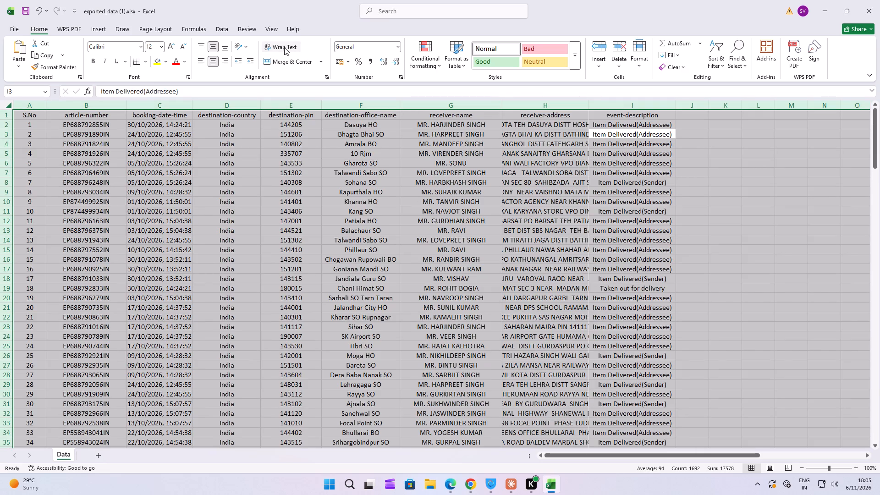
left_click(284, 47)
left_click(266, 182)
left_click(242, 144)
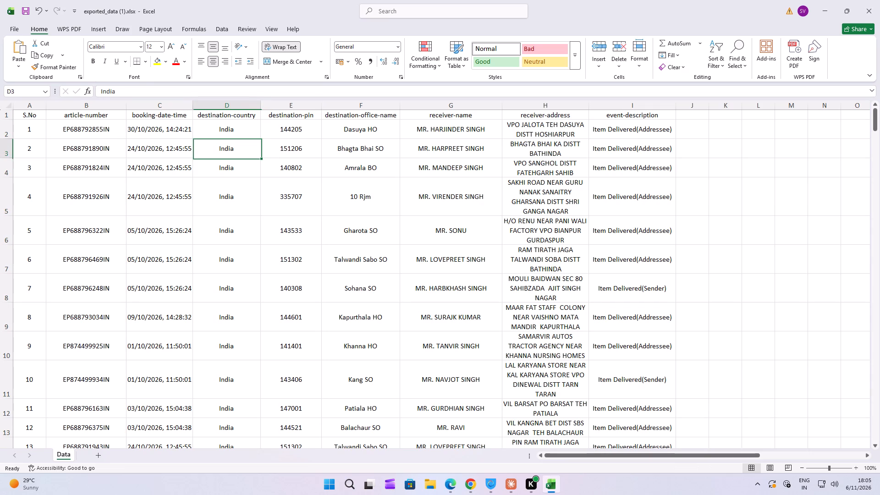
key("ctrl+f")
left_click(427, 235)
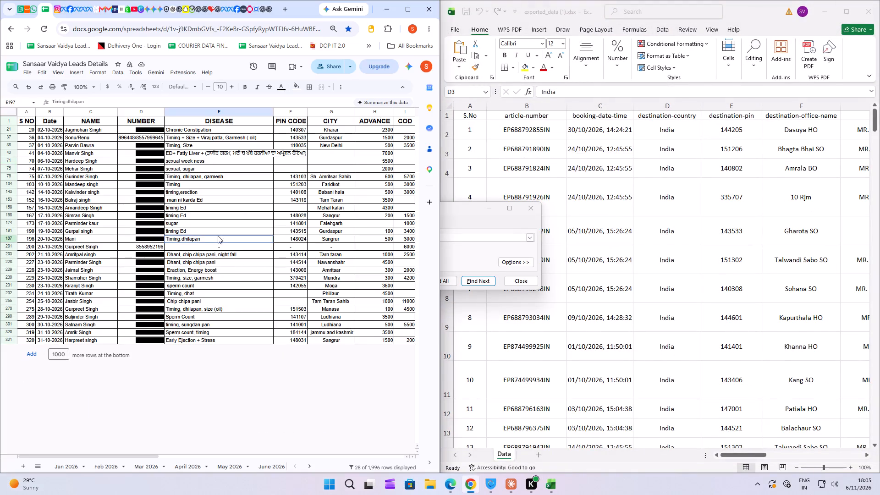
scroll(216, 235, "up", 4)
scroll(275, 218, "down", 2)
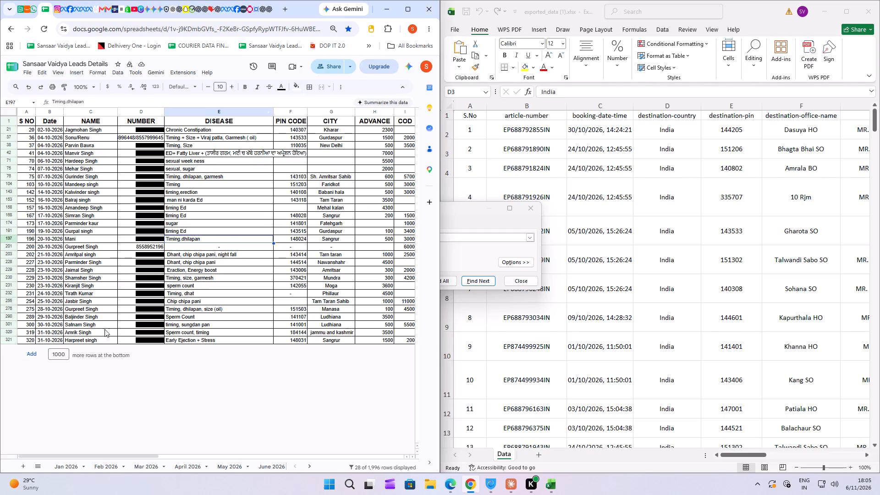
left_click(28, 352)
Review the filtered Oct 2026 leads, checking the pin code, city, COD, TRACKING- ID and STATUS columns.
scroll(211, 253, "up", 6)
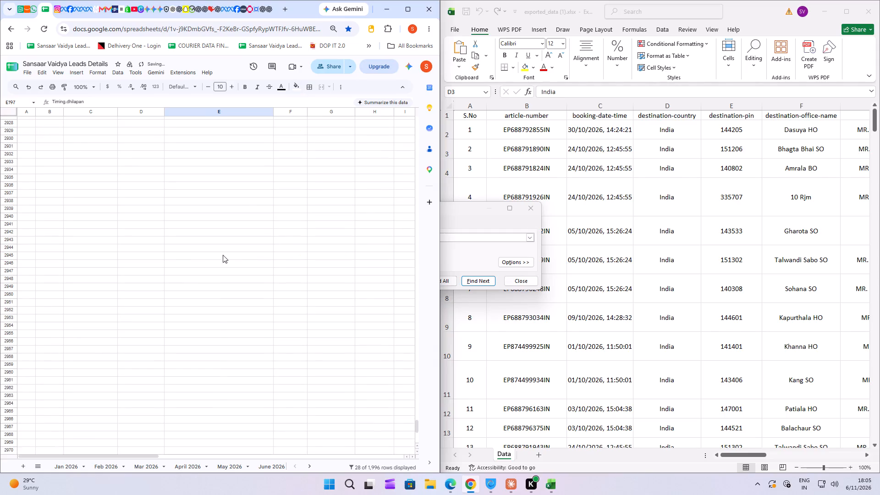
left_click_drag(416, 423, 418, 118)
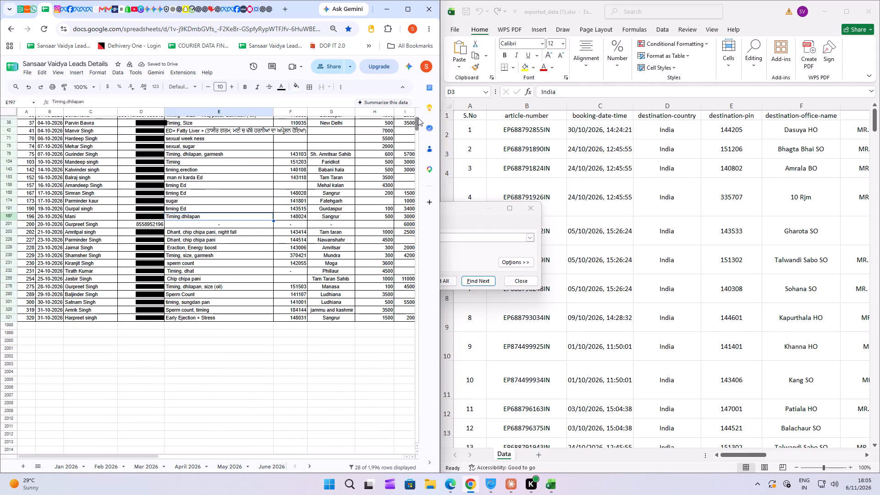
left_click_drag(418, 118, 418, 112)
left_click(354, 180)
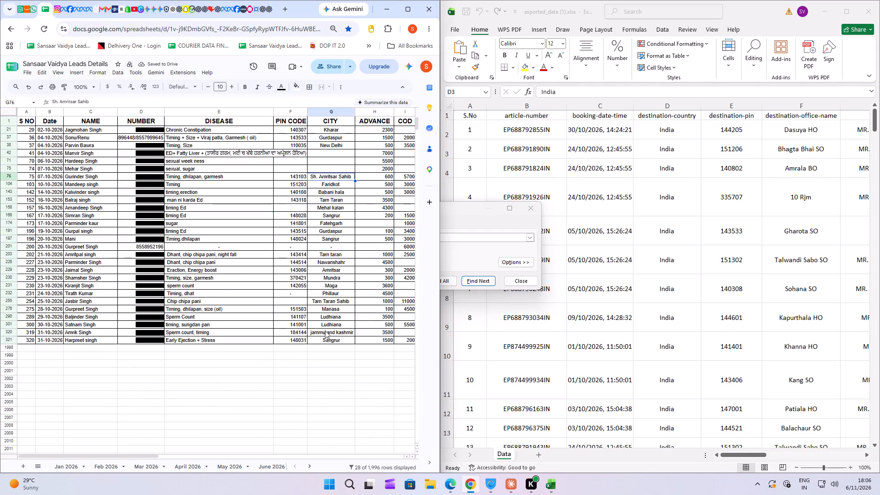
left_click_drag(148, 454, 168, 455)
left_click_drag(155, 458, 191, 456)
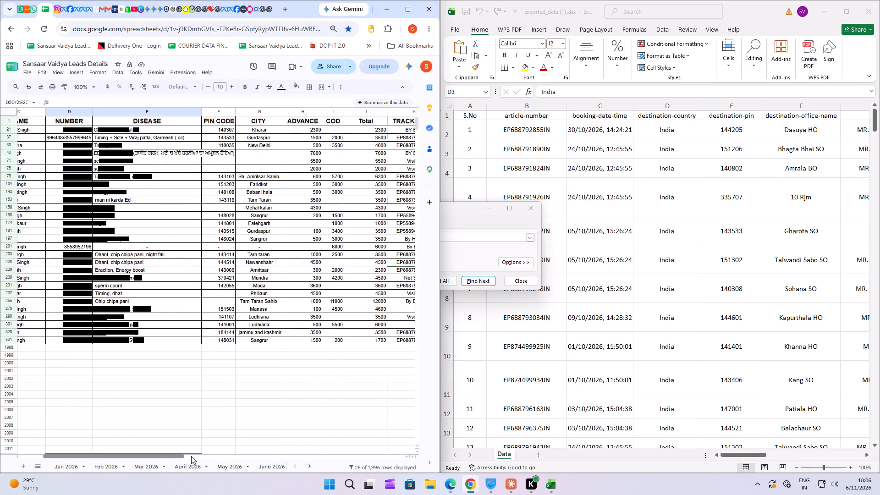
left_click_drag(191, 456, 231, 456)
left_click(314, 465)
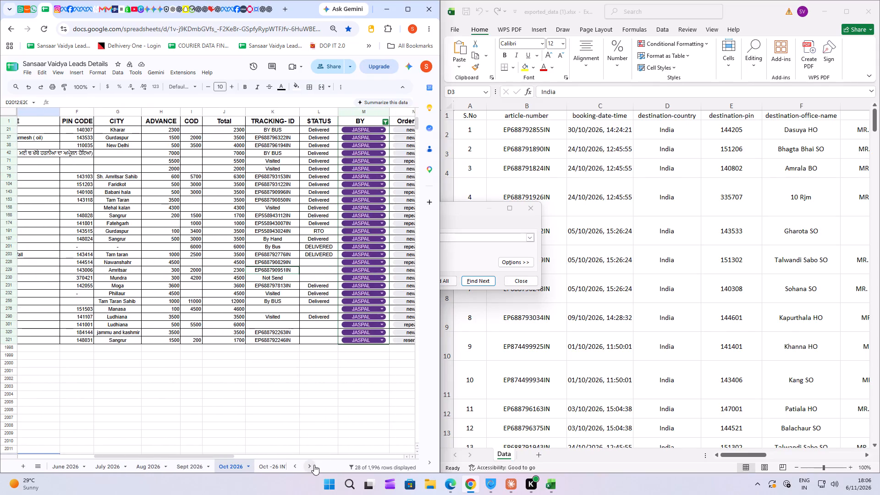
left_click(314, 465)
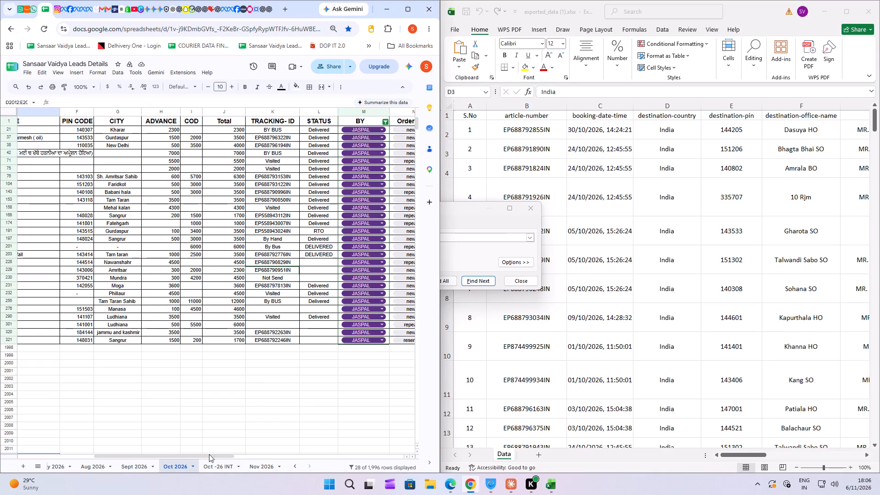
left_click_drag(209, 458, 192, 449)
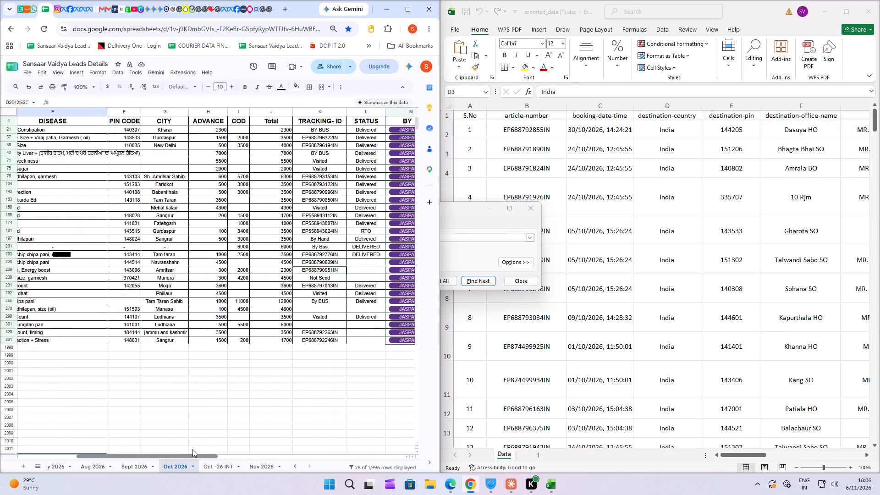
left_click_drag(192, 449, 158, 449)
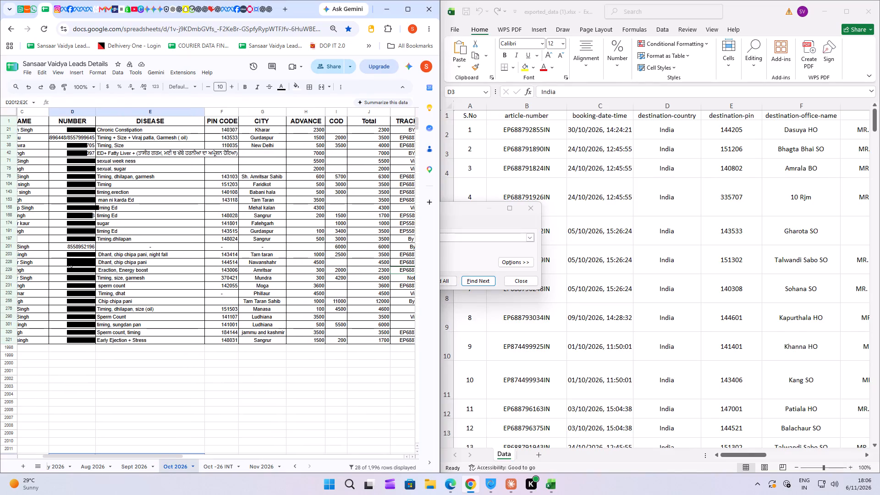
Copy the customer name from row 228 of the leads sheet and search for it in the exported booking workbook.
left_click(46, 263)
key("ctrl+c")
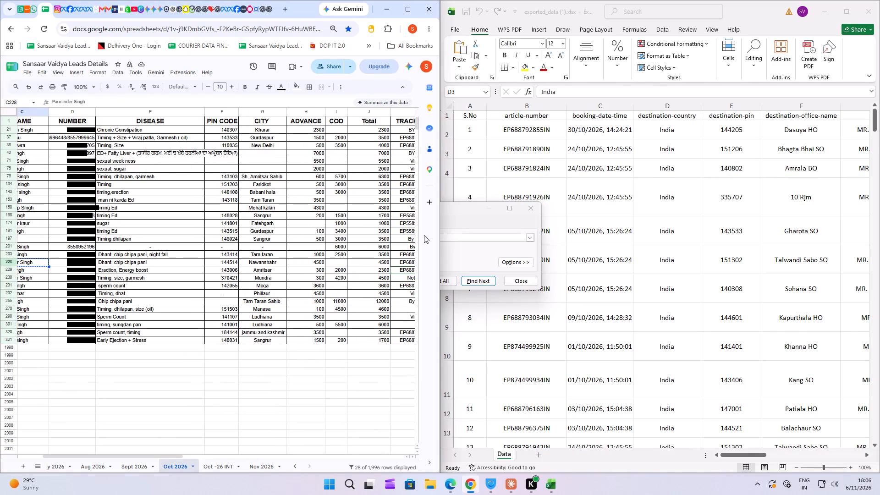
left_click(467, 235)
key("ctrl+v")
left_click(477, 280)
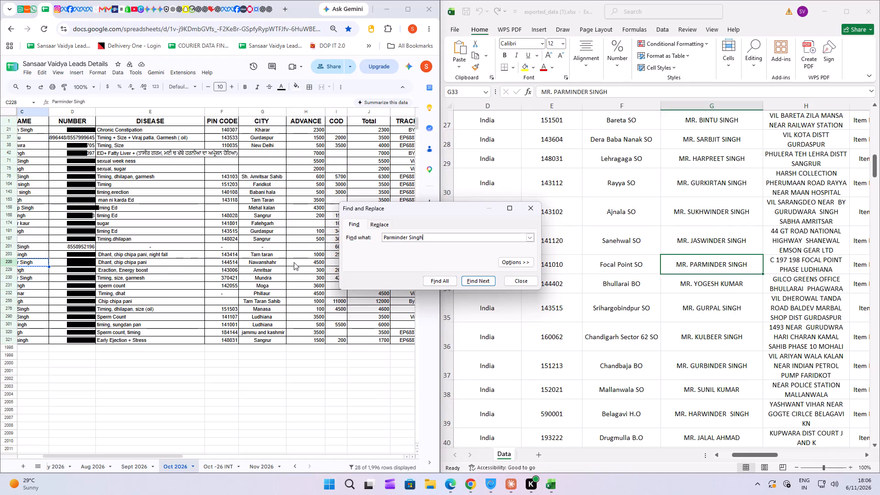
Repeat the full-name search for the row 228 customer in the booking workbook, and search again by first name only.
left_click(482, 280)
left_click(482, 280)
double_click(482, 280)
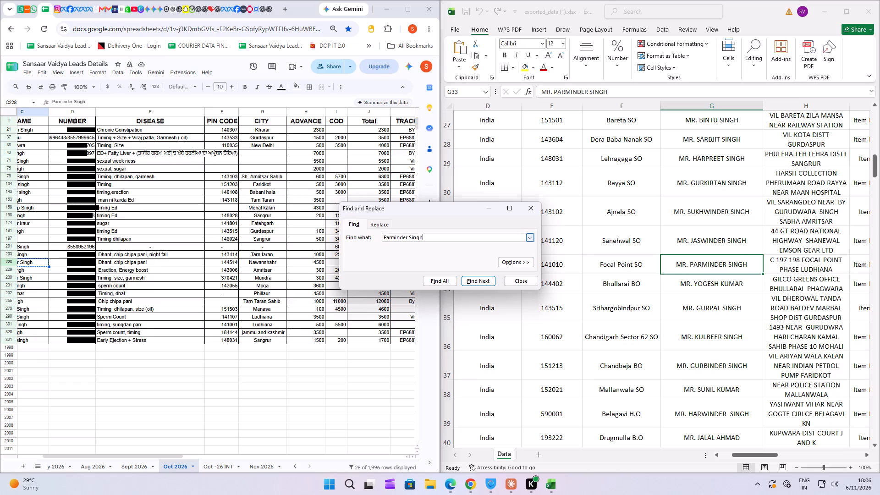
left_click_drag(408, 237, 493, 236)
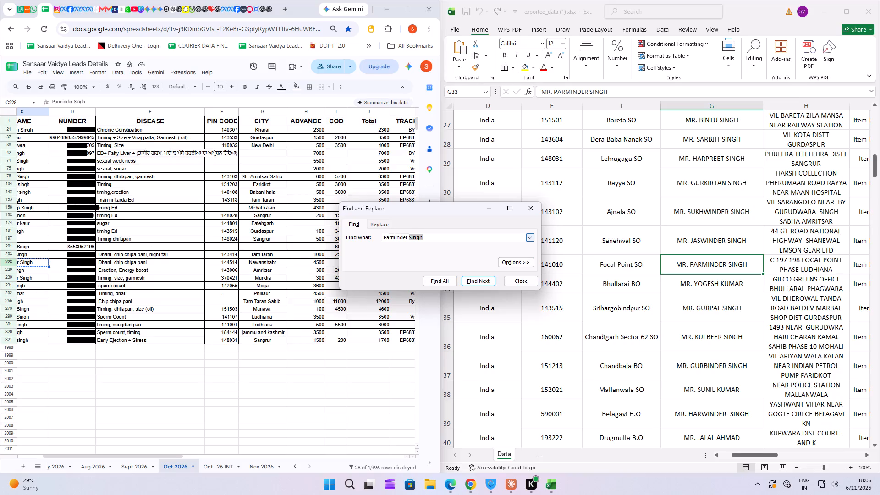
key("BackSpace")
key("BackSpace")
left_click(486, 281)
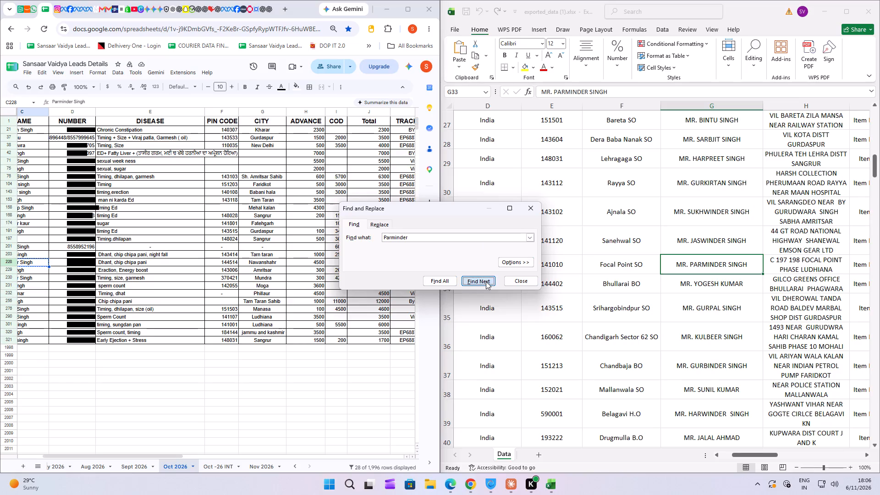
left_click(486, 281)
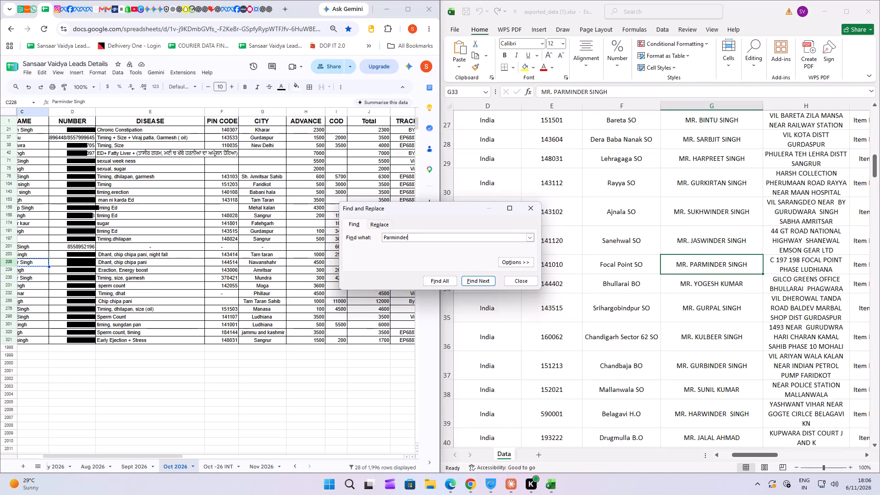
Compare the matched booking's article number, booking date, pin code, office, address and delivery status, and check the other first-name matches.
left_click_drag(746, 455, 744, 451)
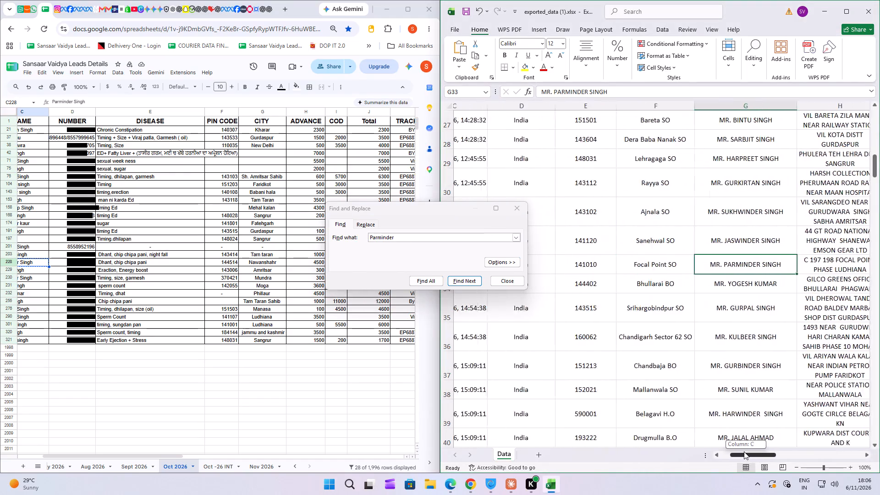
left_click_drag(744, 451, 740, 451)
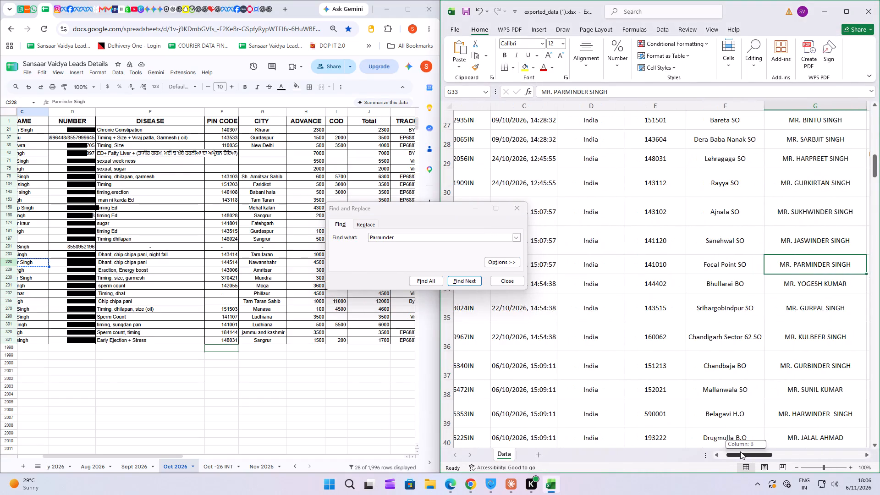
left_click_drag(740, 451, 720, 452)
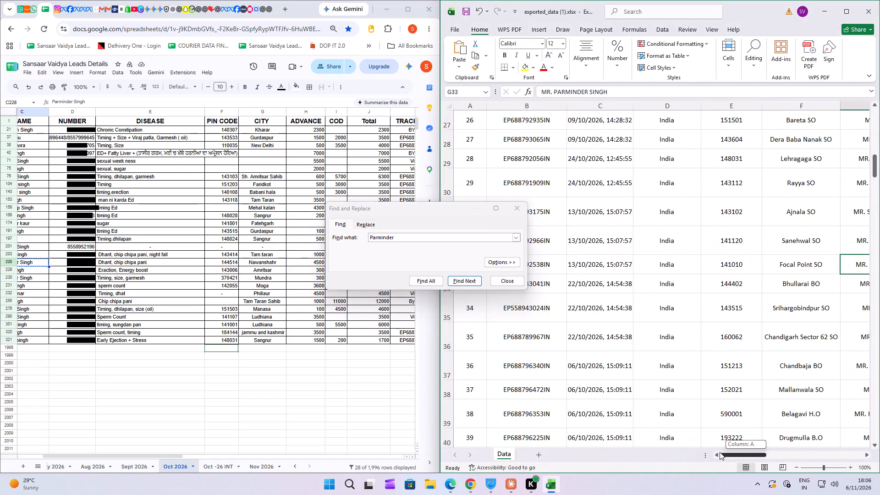
left_click_drag(720, 452, 747, 451)
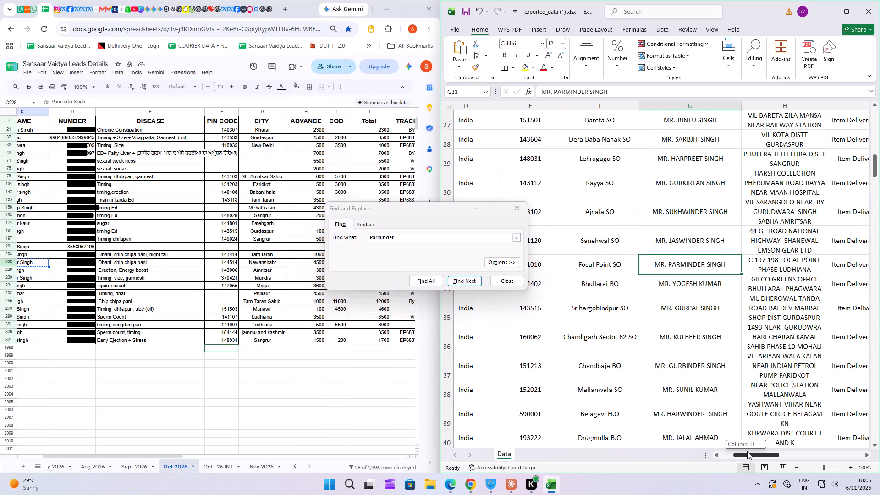
left_click_drag(747, 451, 752, 451)
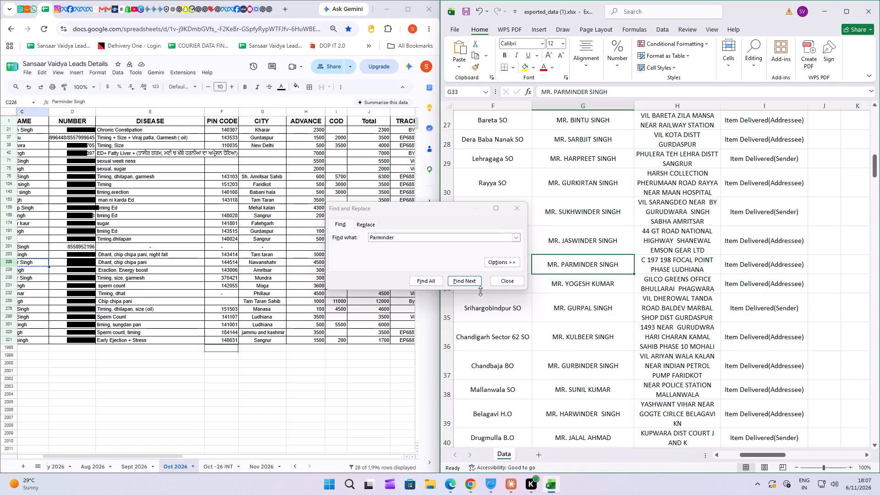
left_click(466, 285)
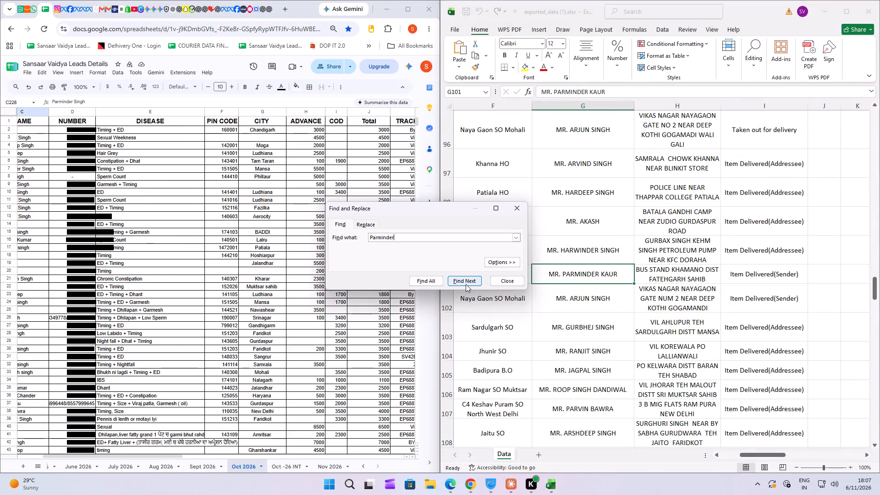
left_click(466, 284)
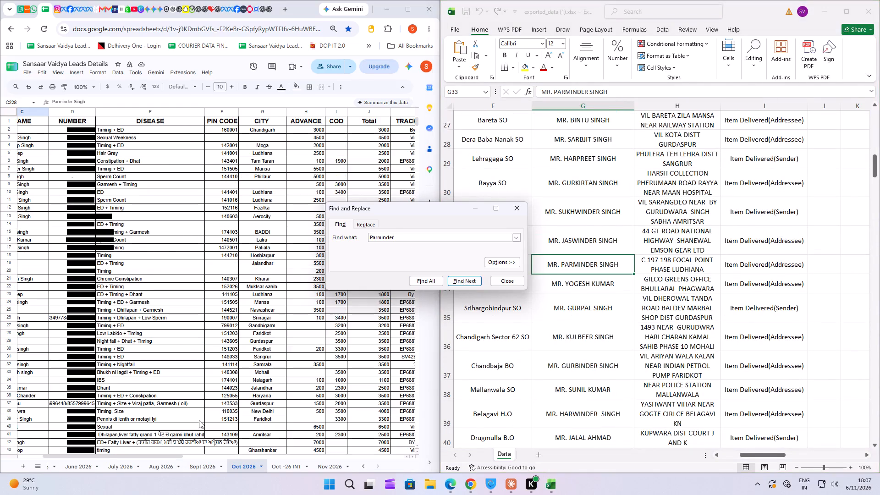
Create a filter on the Oct 2026 leads sheet covering the ADVANCE through Order Type columns.
left_click_drag(142, 457, 101, 455)
scroll(104, 353, "down", 4)
scroll(124, 355, "up", 6)
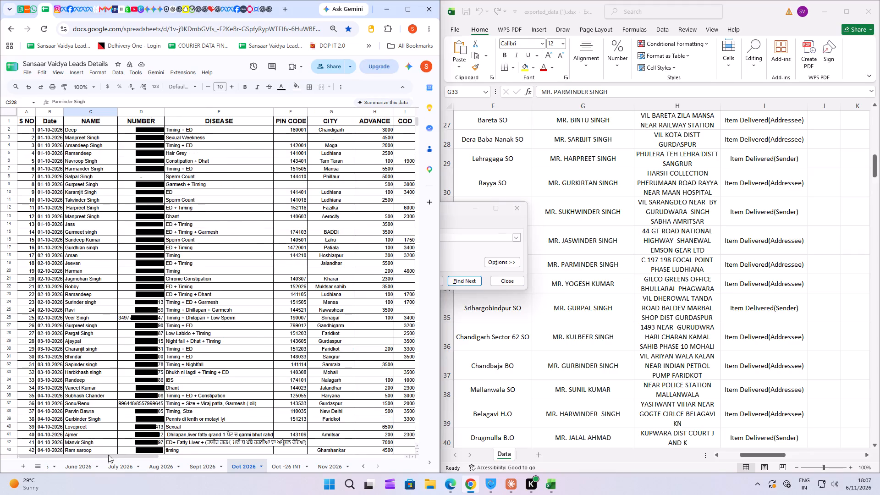
left_click_drag(105, 455, 218, 455)
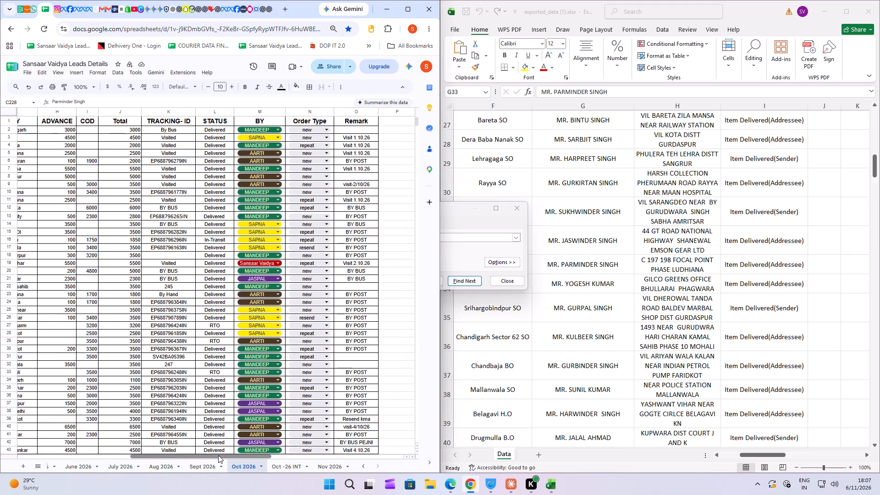
left_click_drag(218, 455, 213, 454)
scroll(258, 161, "up", 5)
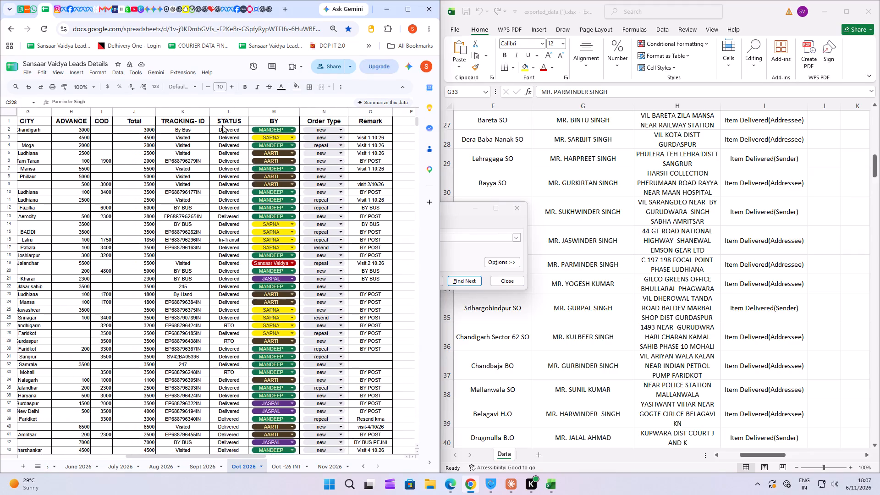
left_click(227, 121)
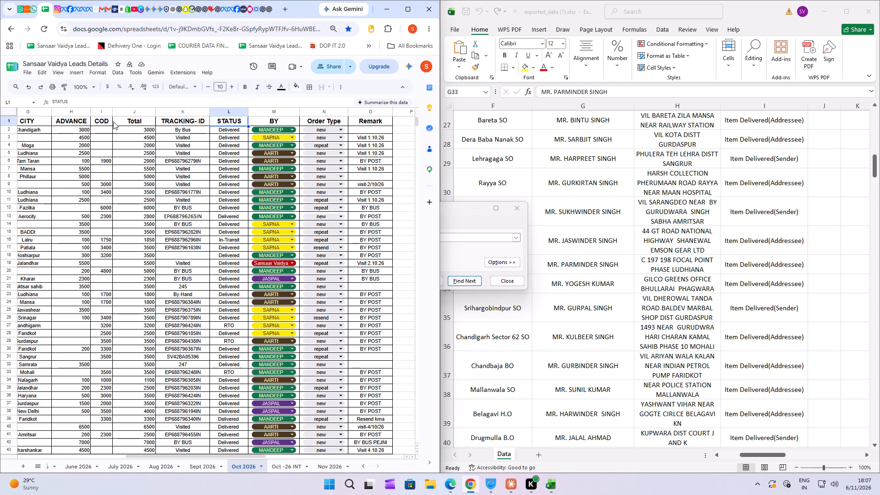
left_click_drag(75, 120, 340, 123)
left_click_drag(70, 112, 288, 117)
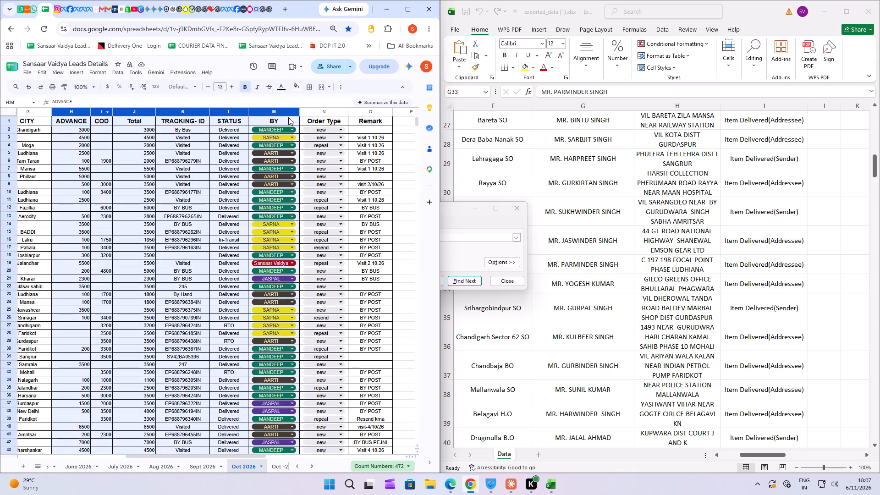
left_click_drag(288, 117, 330, 113)
left_click(338, 88)
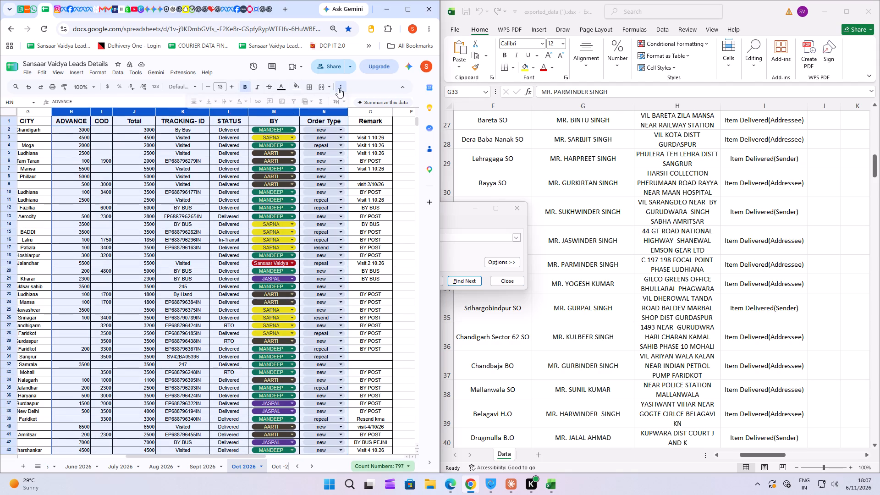
left_click(296, 102)
left_click(215, 138)
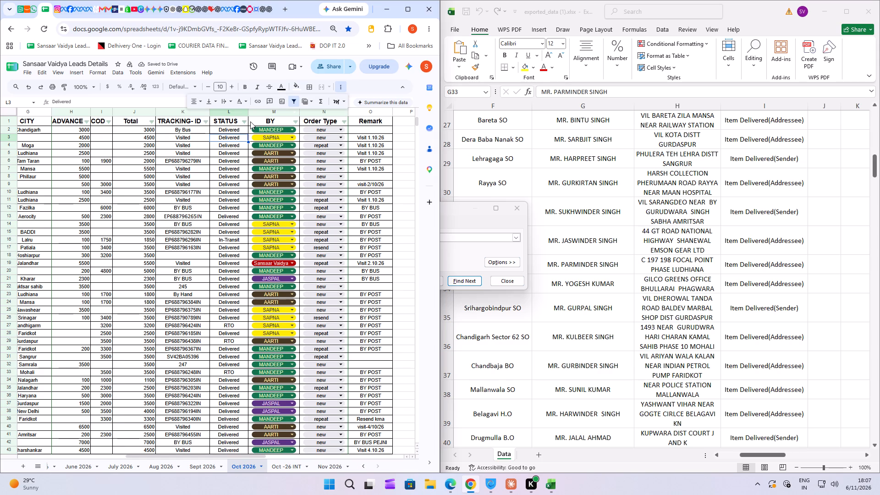
Filter the STATUS column of the leads sheet to show only (Blanks).
left_click(245, 121)
left_click(176, 210)
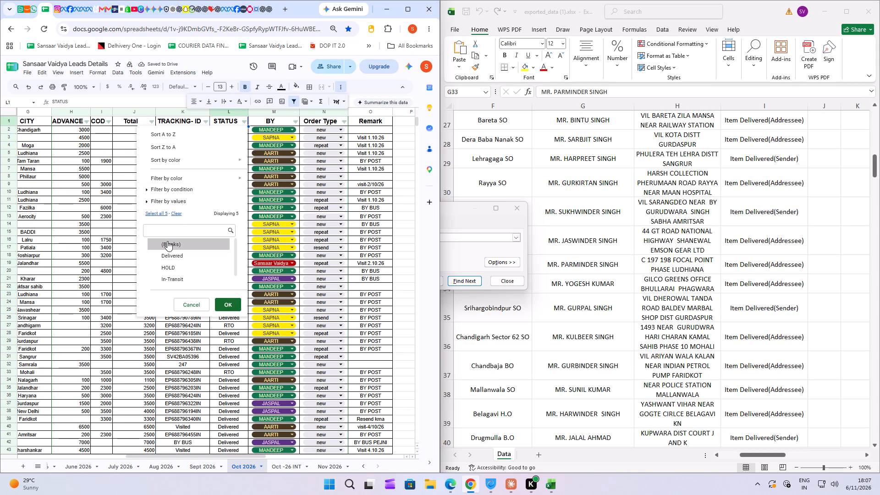
left_click(167, 241)
left_click(223, 299)
left_click(225, 302)
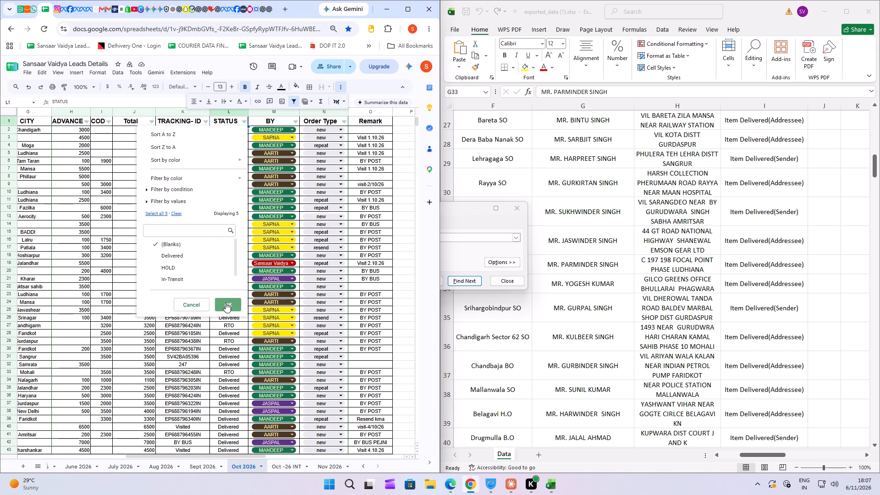
Copy the customer name from row 230 of the leads sheet and search for it in the exported booking workbook.
left_click_drag(227, 455, 227, 455)
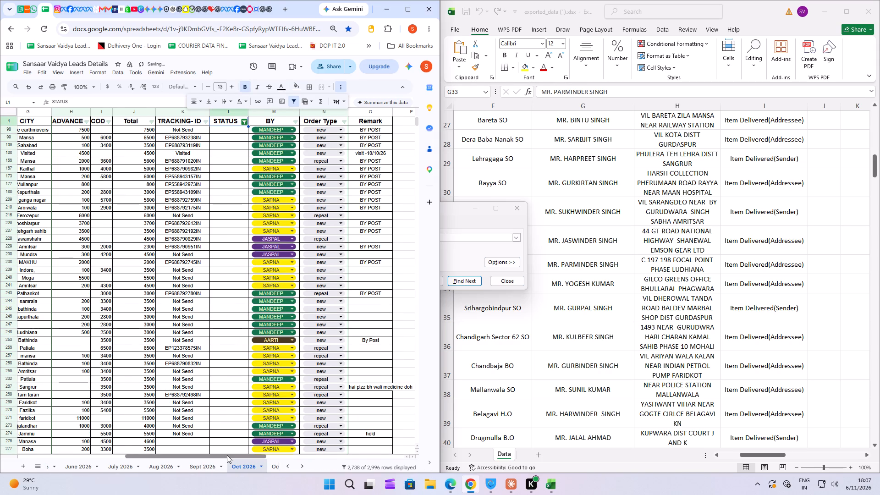
left_click_drag(227, 455, 182, 451)
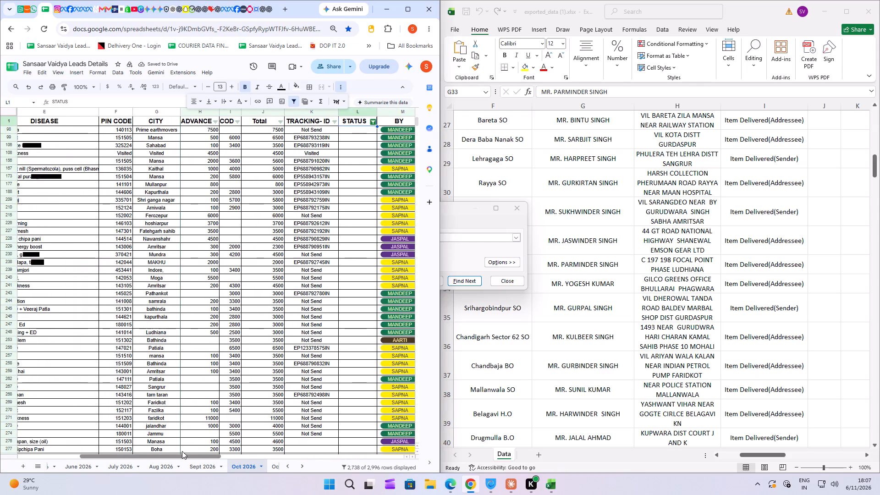
left_click_drag(182, 451, 150, 453)
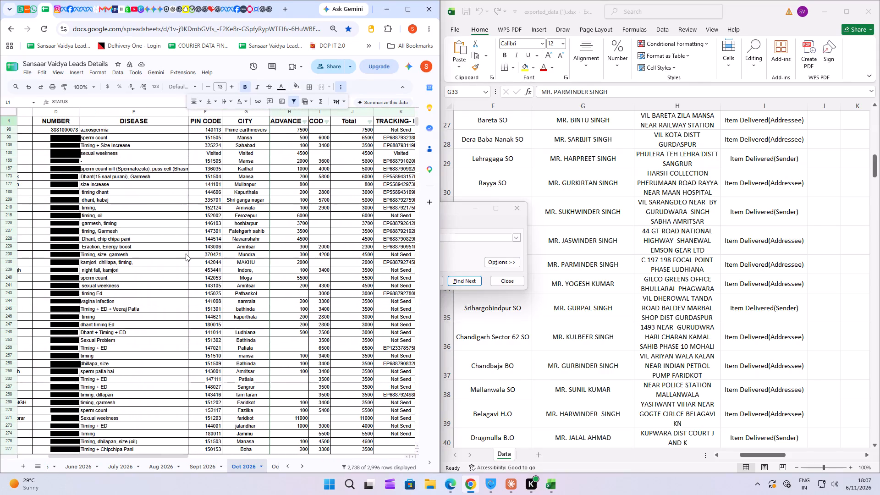
left_click(25, 253)
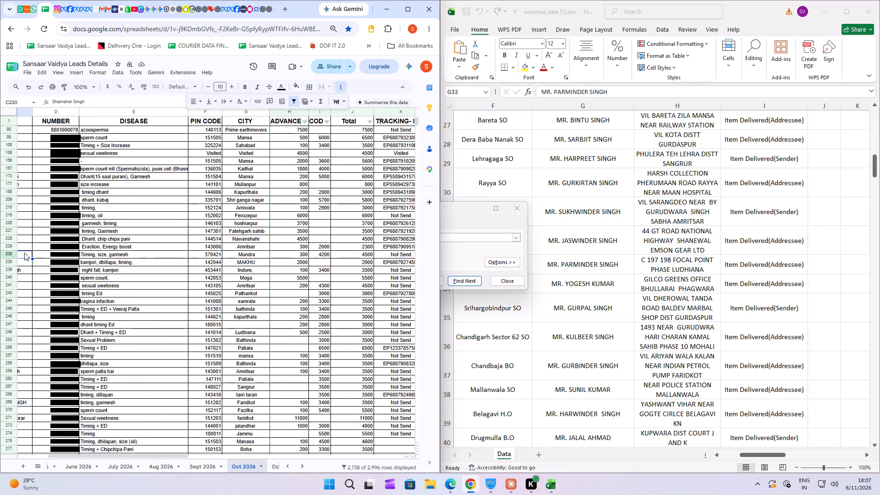
key("ctrl+c")
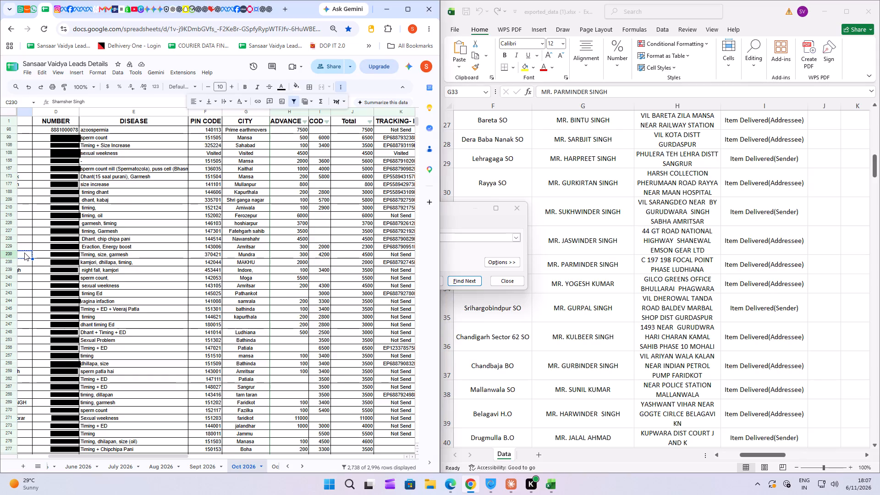
key("ctrl+c")
left_click(462, 237)
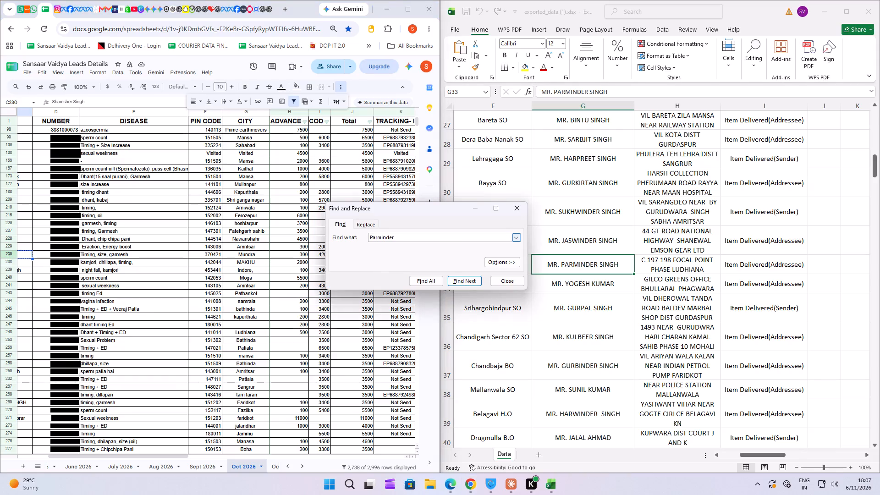
triple_click(459, 238, "ctrl")
left_click(459, 238, "ctrl")
key("ctrl+v")
left_click(462, 284)
left_click(485, 272)
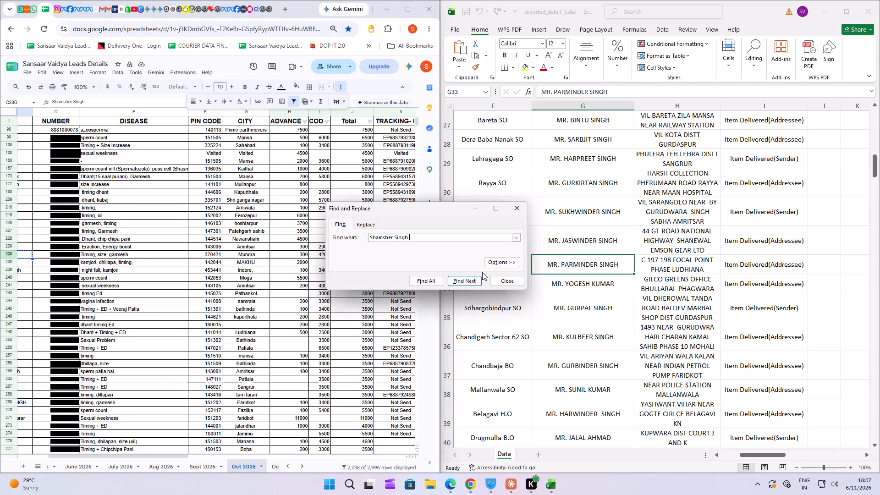
Shorten the search to the row 230 customer's first name and search the booking workbook again.
left_click_drag(427, 238, 395, 235)
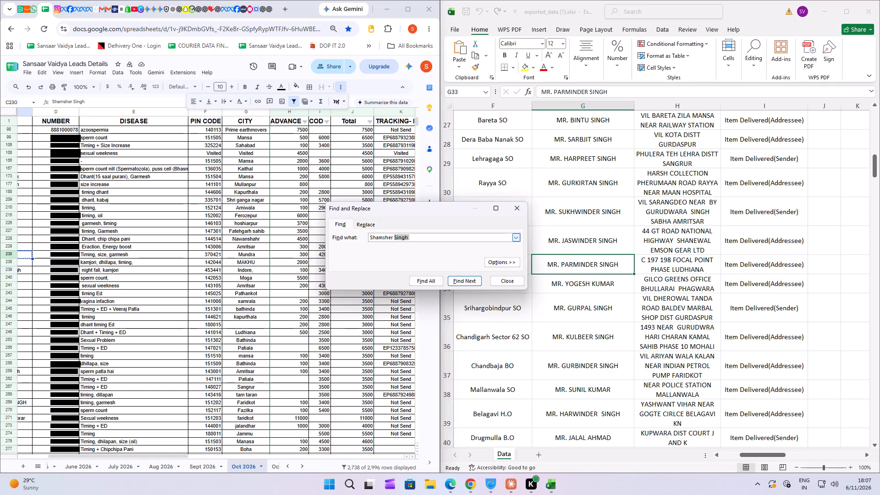
key("BackSpace")
key("BackSpace")
left_click(468, 280)
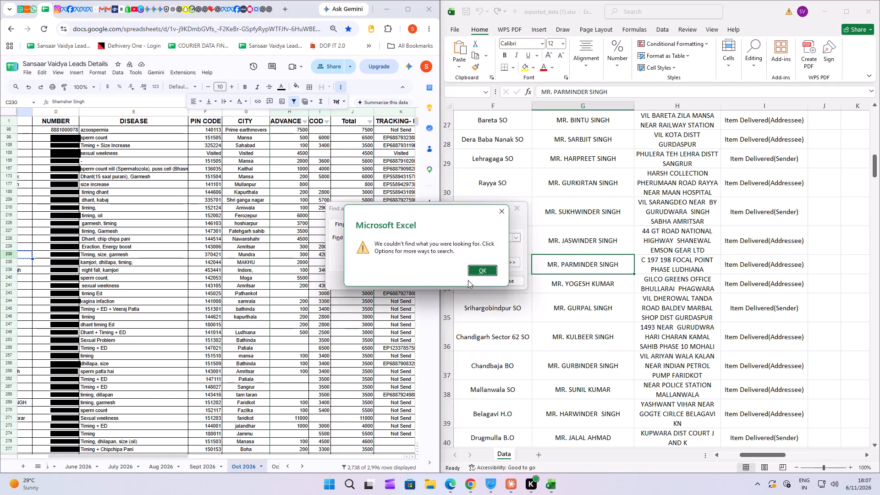
left_click(477, 269)
Cut the first name from the search, reopen Find in the booking workbook, repeat the search with it, and close Find.
triple_click(407, 238)
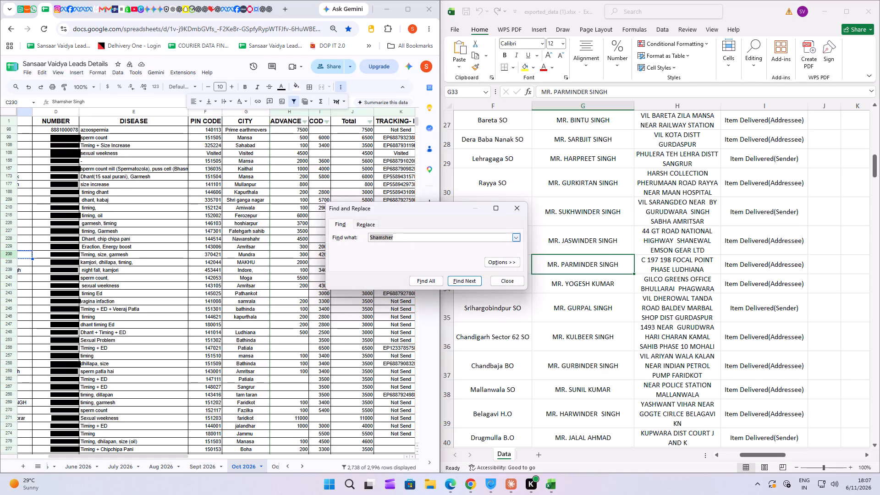
left_click(407, 238)
key("ctrl+x")
left_click(515, 207)
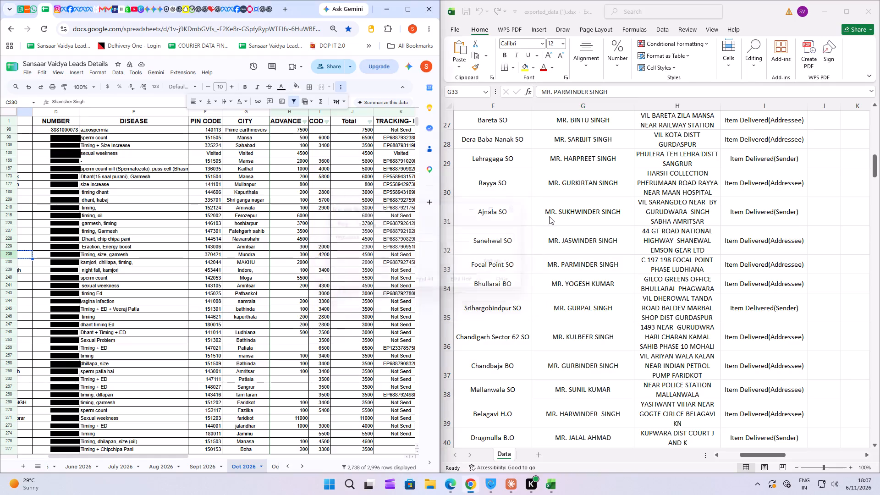
left_click(621, 222)
key("ctrl+f")
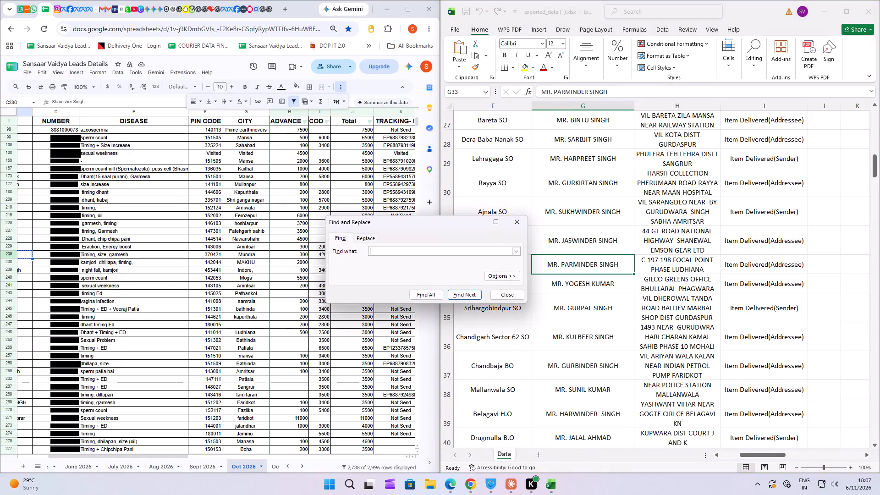
key("ctrl+v")
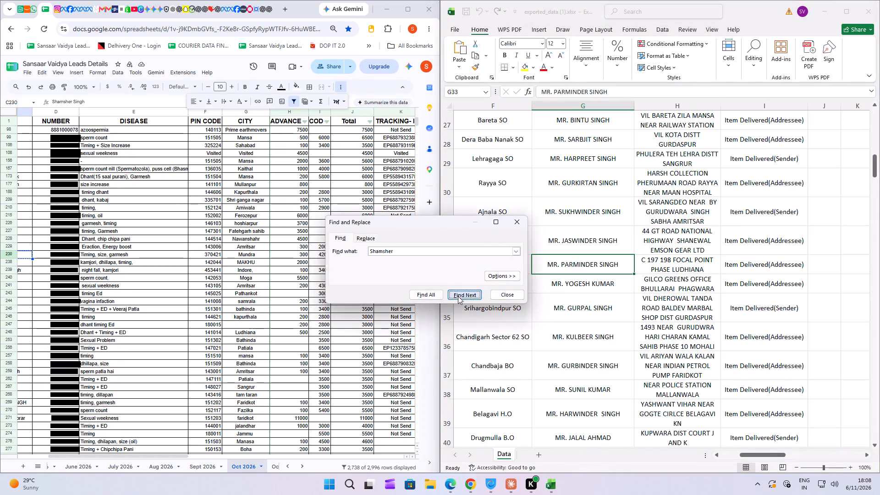
left_click(458, 296)
left_click(477, 283)
left_click(519, 221)
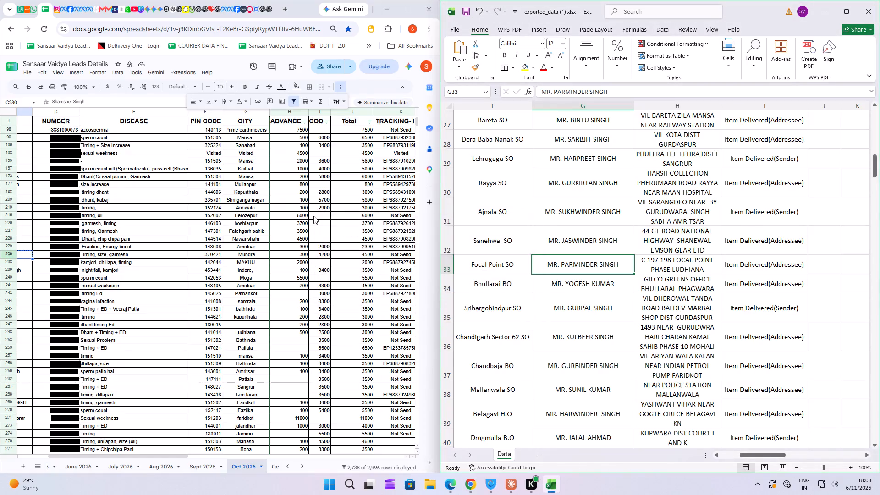
left_click(313, 216)
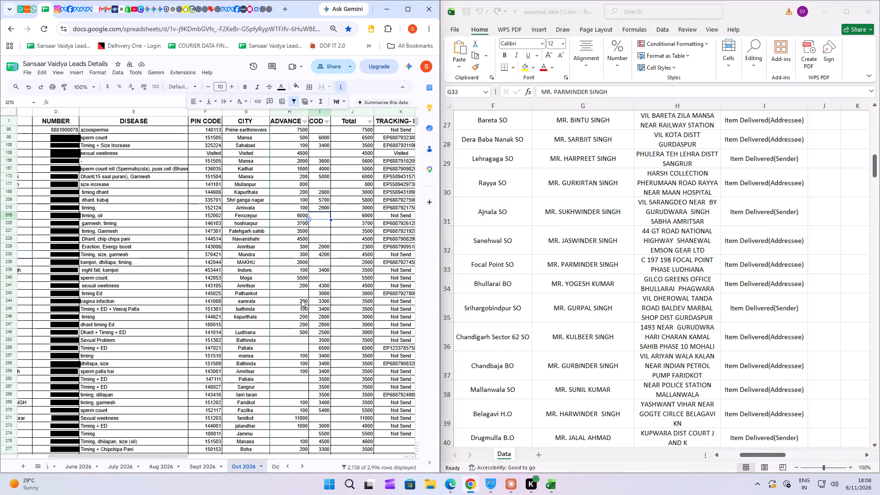
left_click_drag(138, 455, 96, 453)
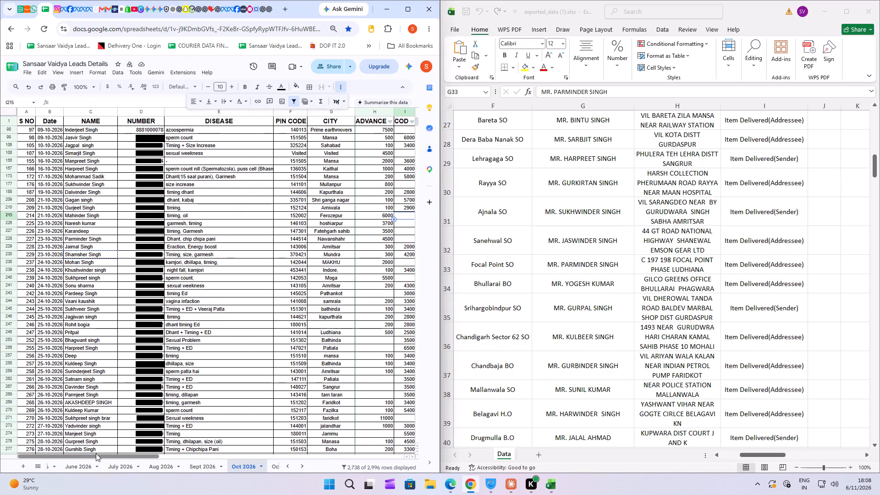
left_click_drag(96, 453, 218, 453)
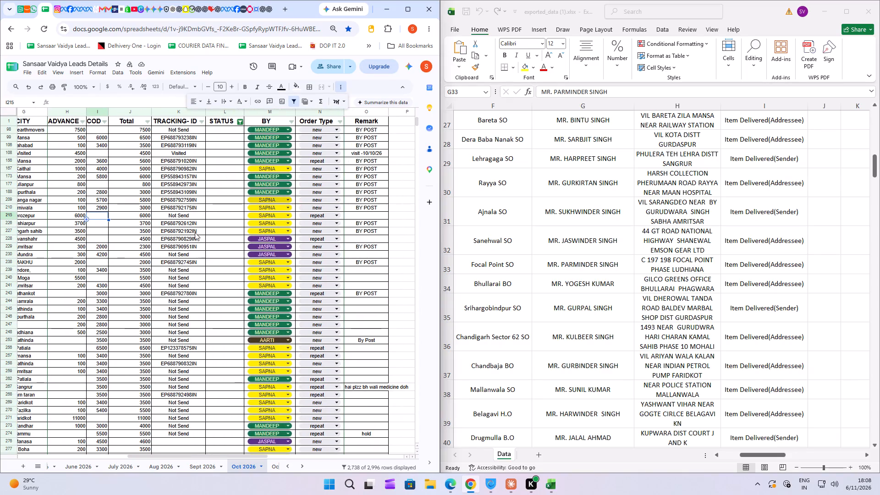
left_click(195, 232)
left_click(195, 237)
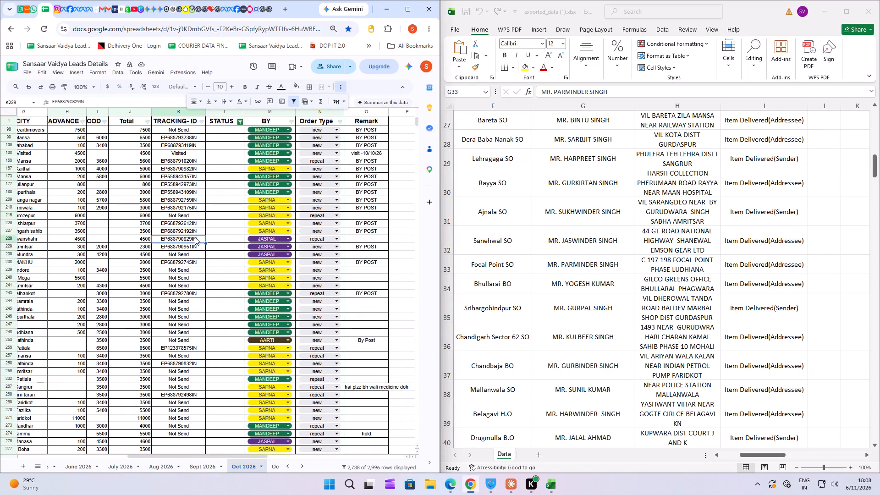
key("ctrl+c")
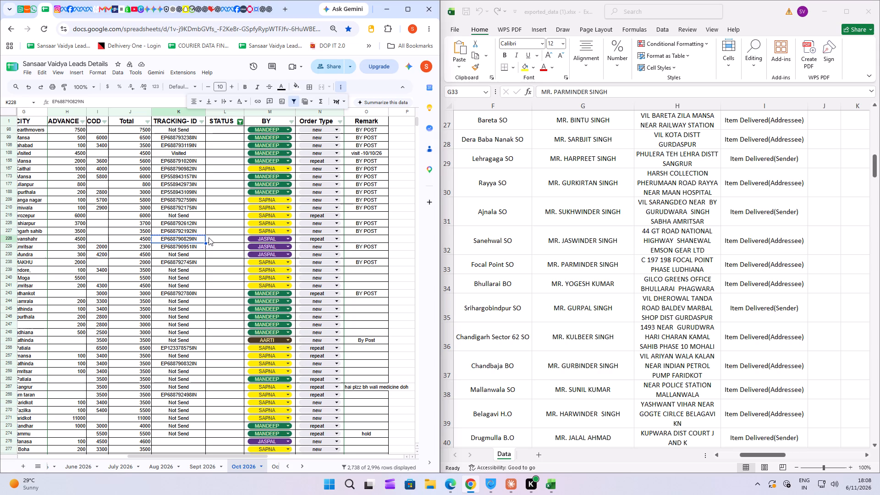
key("ctrl+c")
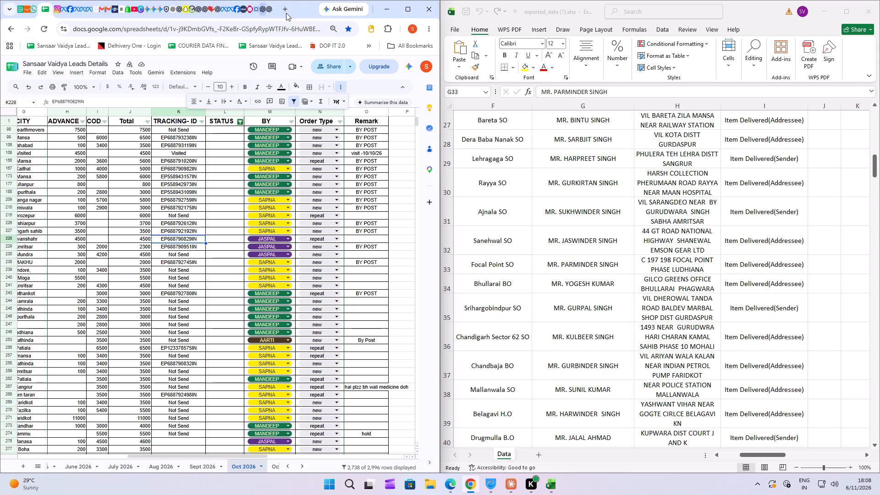
left_click(453, 482)
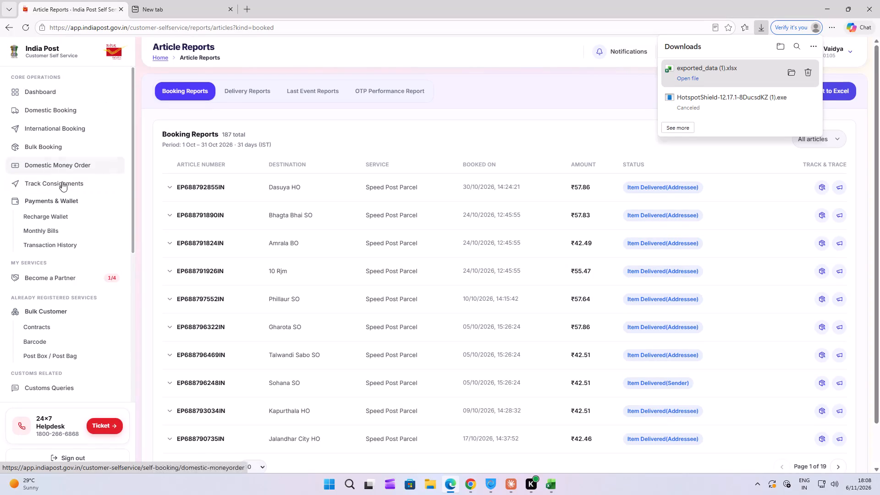
left_click_drag(64, 186, 440, 0)
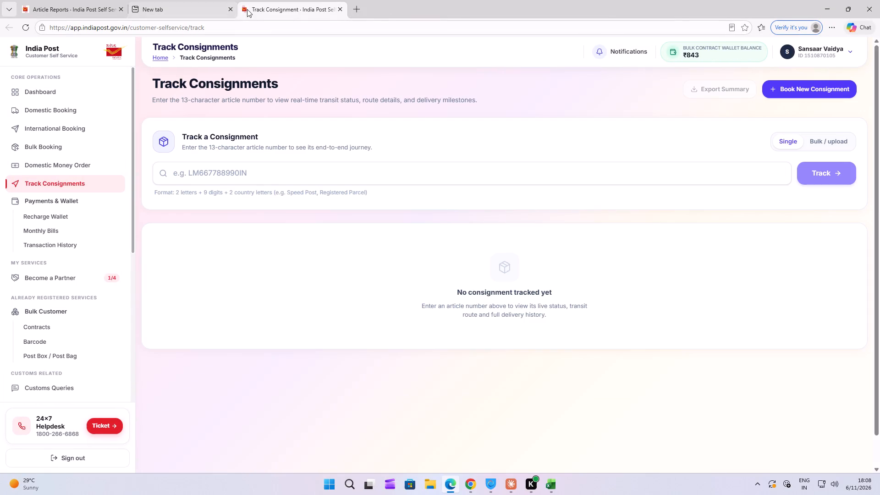
left_click(231, 9)
left_click(206, 166)
key("ctrl+v")
left_click(838, 173)
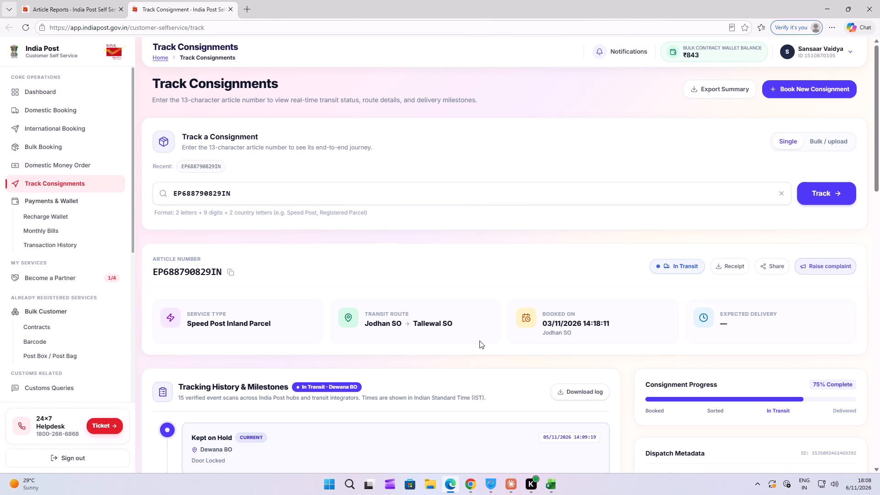
scroll(442, 363, "down", 2)
scroll(489, 328, "down", 1)
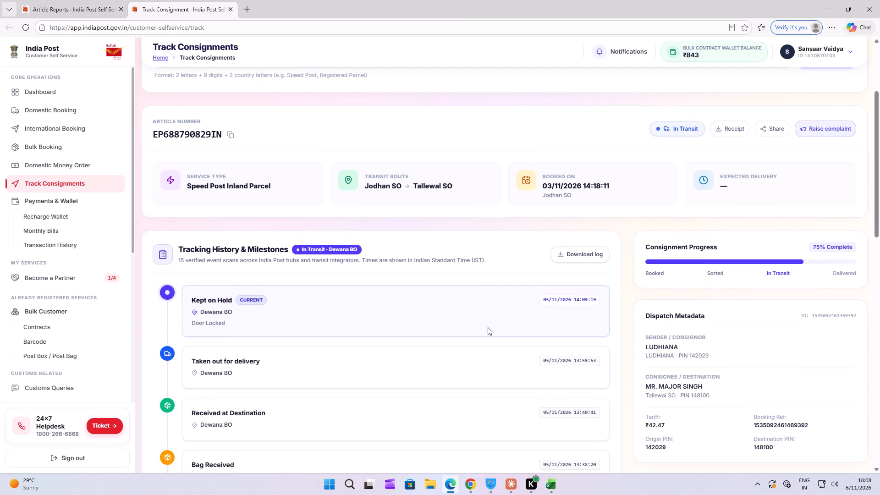
scroll(488, 327, "down", 1)
scroll(453, 289, "down", 2)
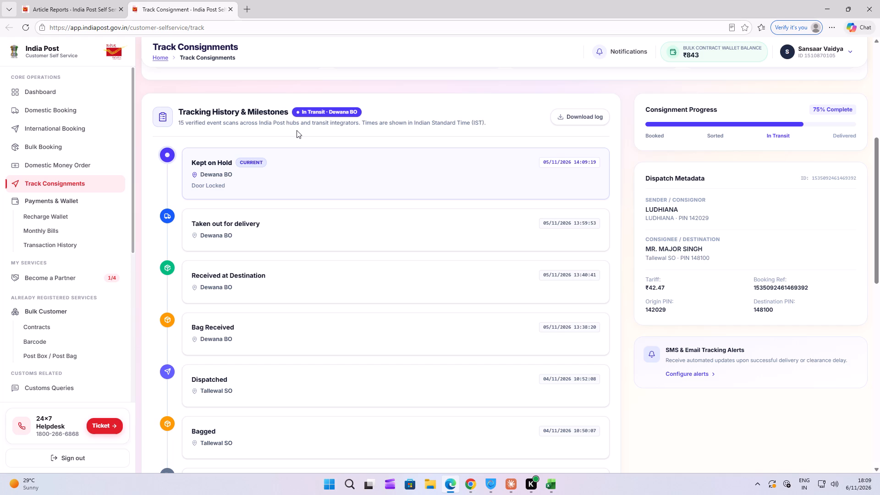
left_click(312, 100)
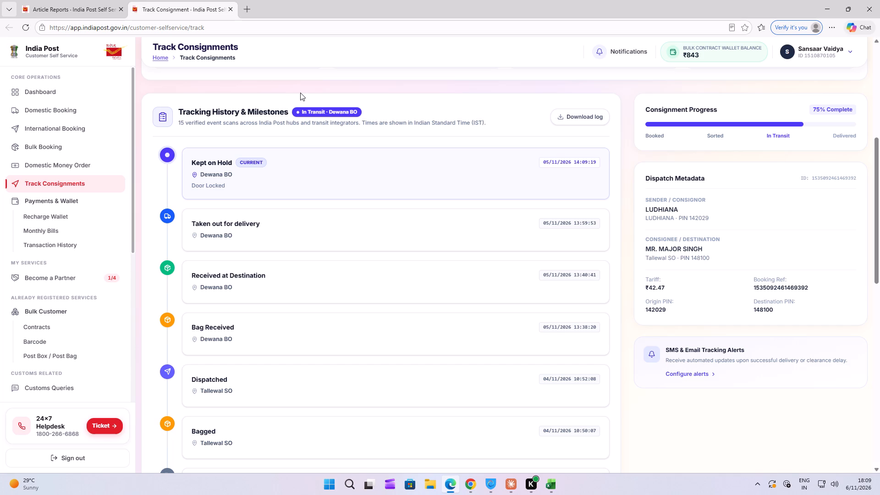
left_click(300, 91)
scroll(317, 124, "up", 7)
left_click(55, 8)
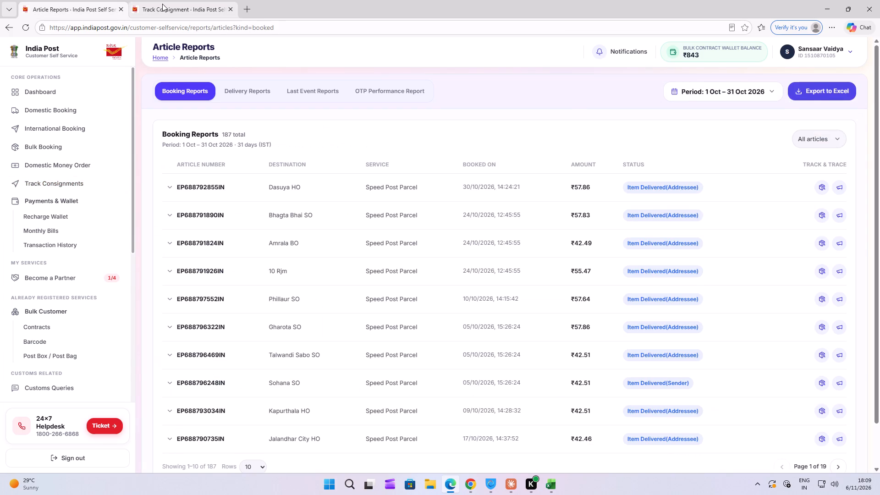
left_click(162, 4)
scroll(238, 167, "up", 5)
double_click(232, 199)
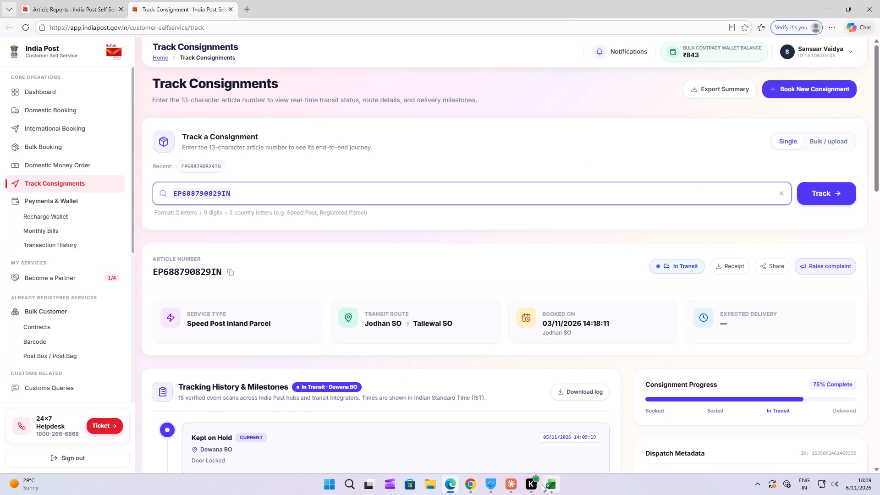
Return to the leads sheet in Chrome and enter "on Hold" as the STATUS of row 228.
left_click(468, 481)
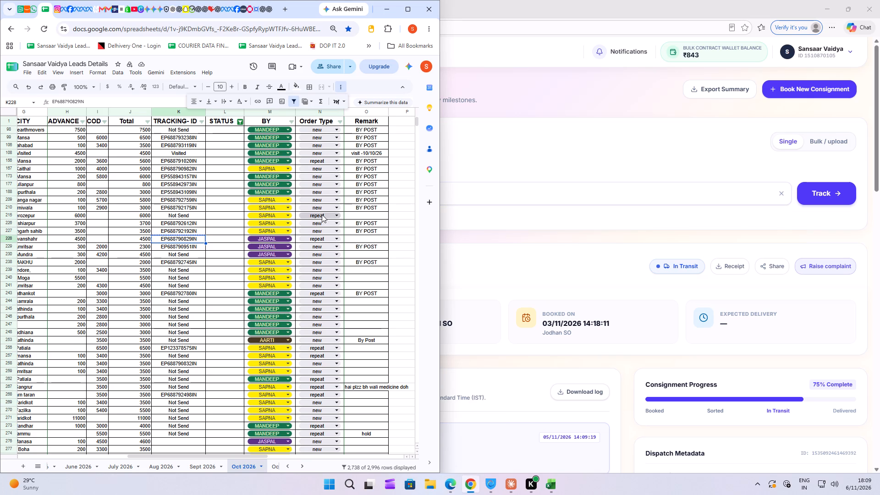
left_click(184, 244)
left_click(222, 236)
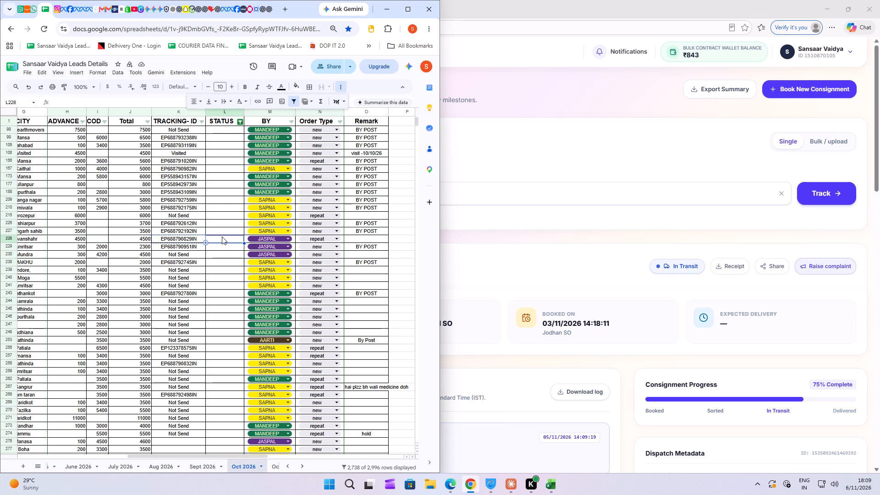
key("shift+i")
key("BackSpace")
type("on Hold")
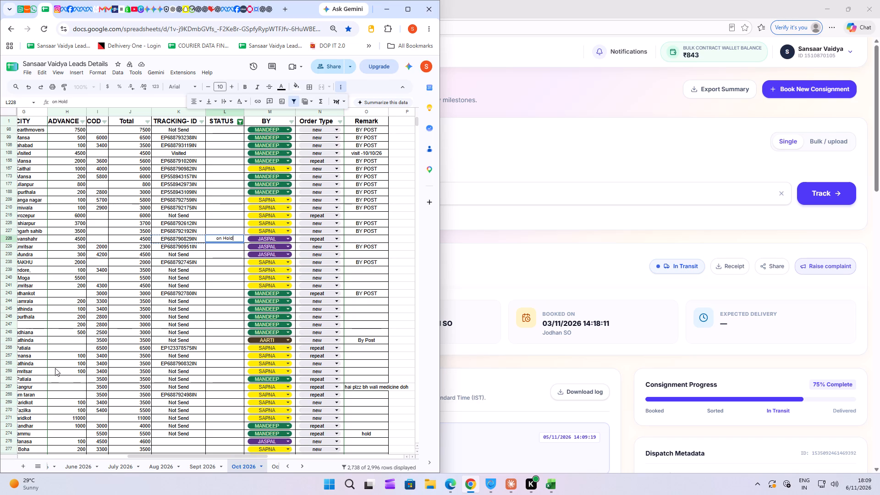
left_click(199, 250)
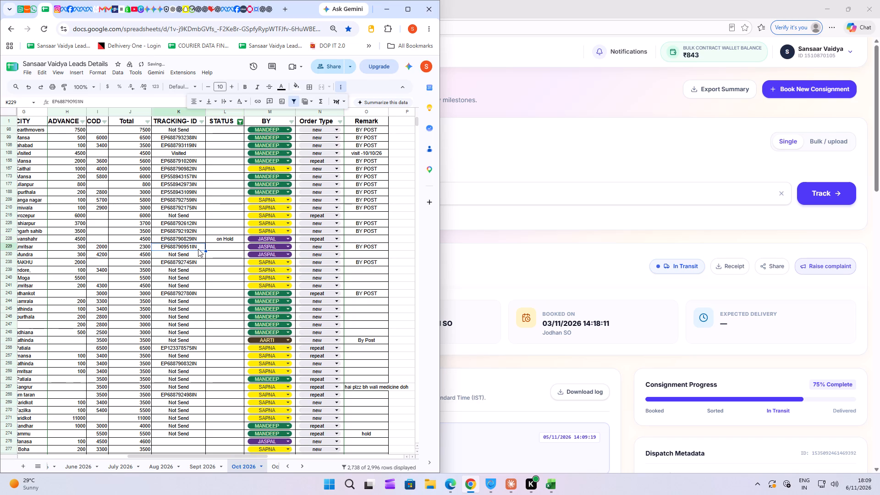
key("ctrl+c")
left_click(503, 187)
double_click(503, 187, "ctrl")
key("ctrl+v")
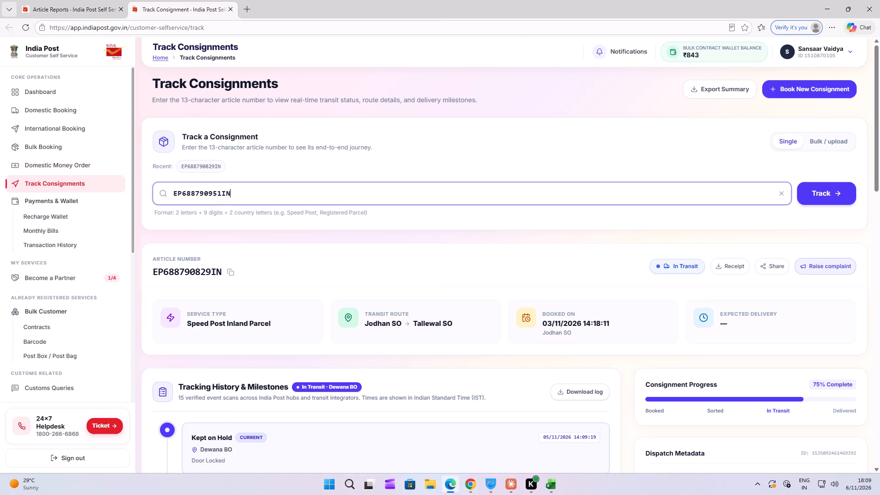
left_click(839, 188)
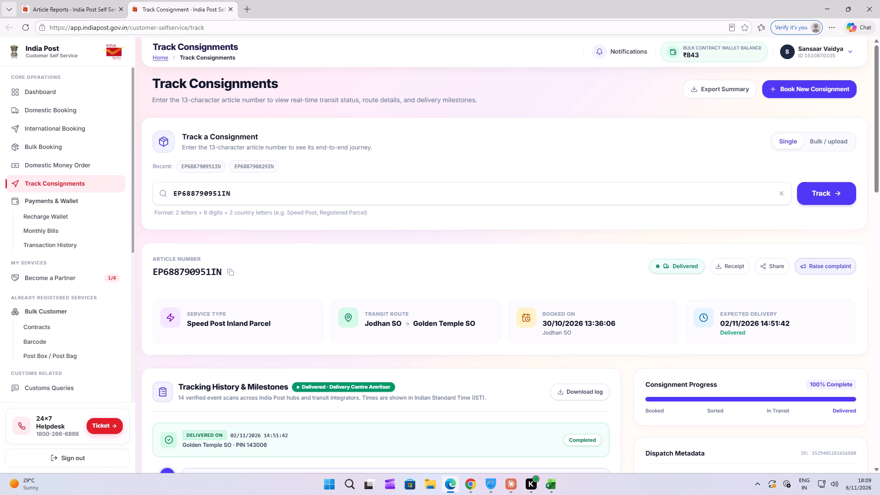
scroll(422, 200, "down", 2)
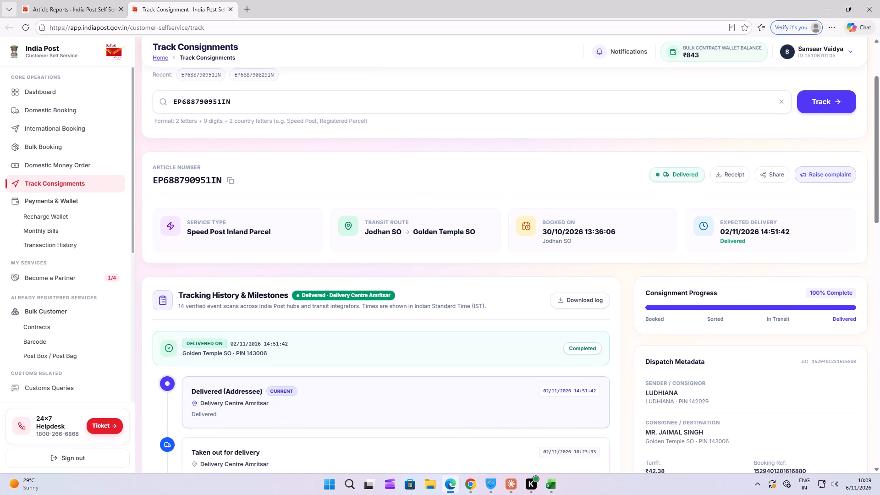
scroll(419, 201, "up", 1)
Return to the leads sheet and enter "Delivered" as the STATUS of row 229.
left_click(451, 482)
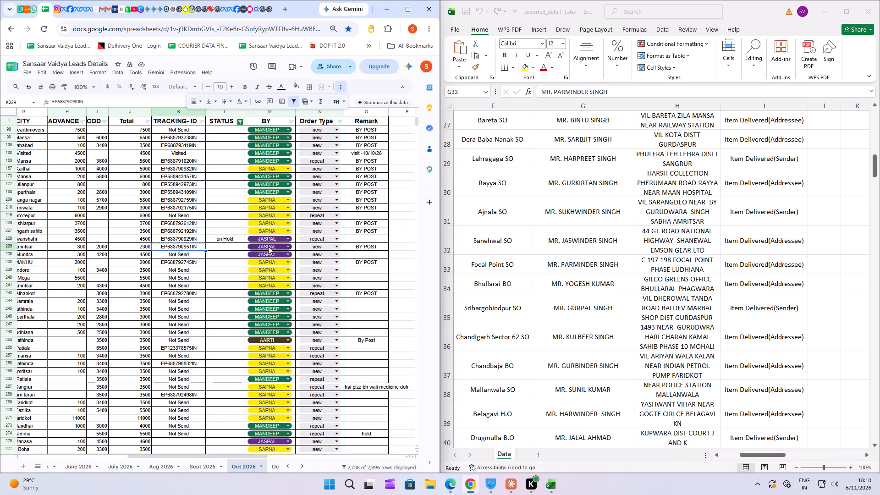
left_click(231, 247)
key("shift+d")
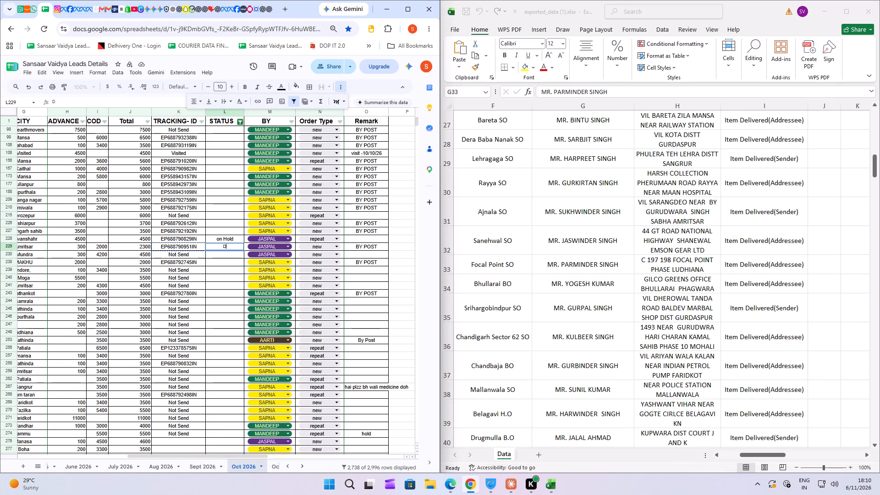
key("e")
key("l")
key("e")
key("BackSpace")
type("ivered")
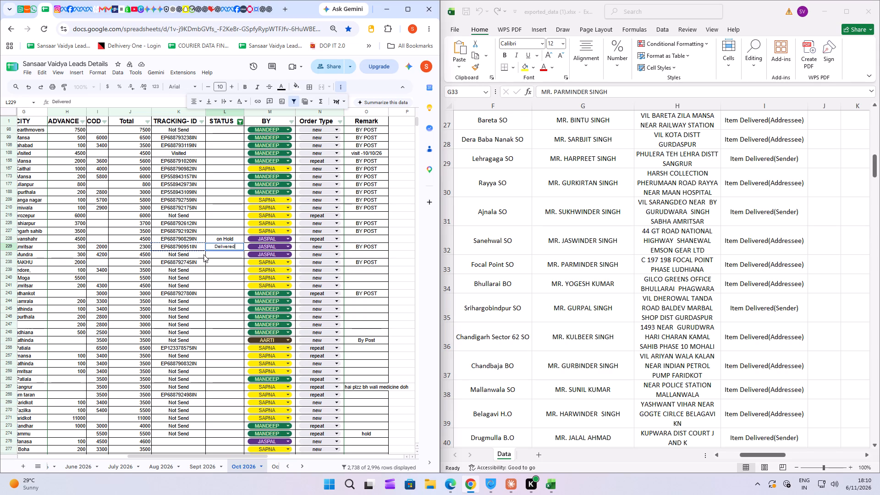
left_click(204, 254)
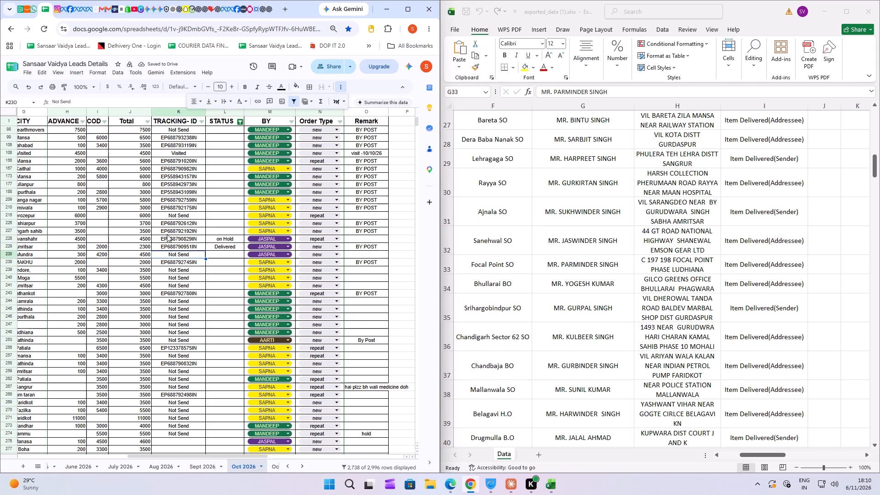
Review the details of the lead in row 230, copying its customer name and checking its tracking and status columns.
left_click_drag(130, 255, 97, 255)
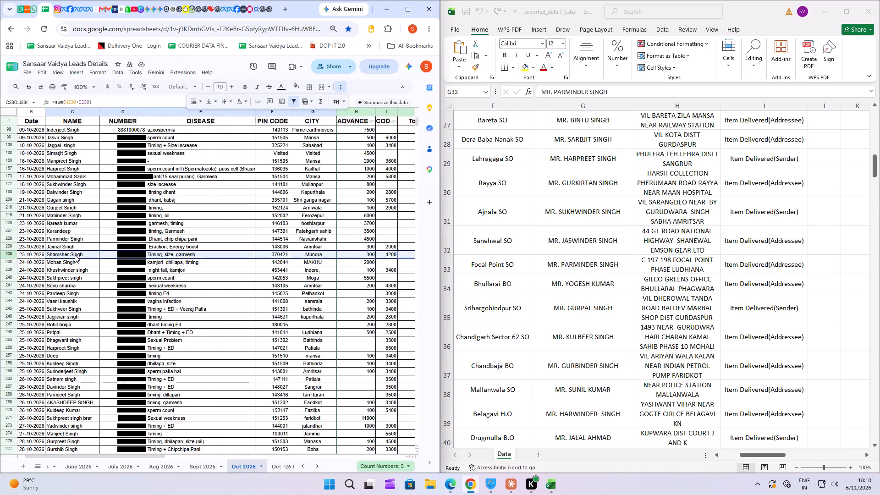
left_click(75, 255)
key("ctrl+c")
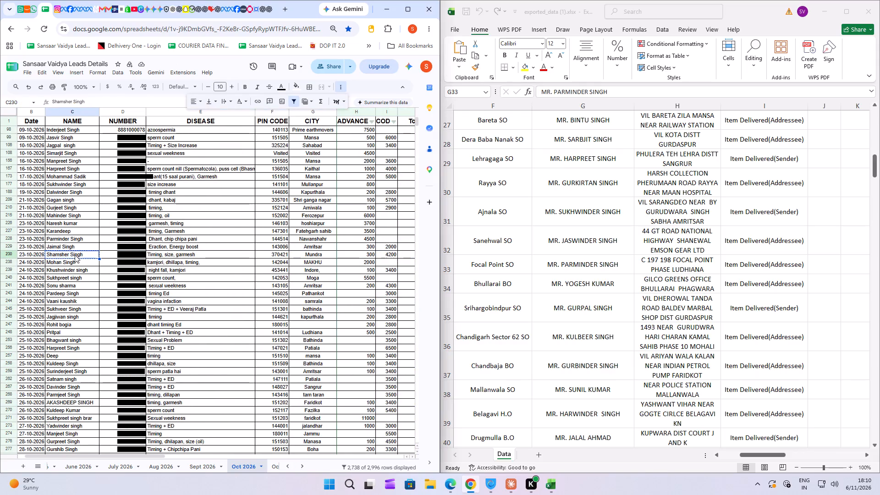
key("ctrl+c")
left_click_drag(171, 254, 444, 253)
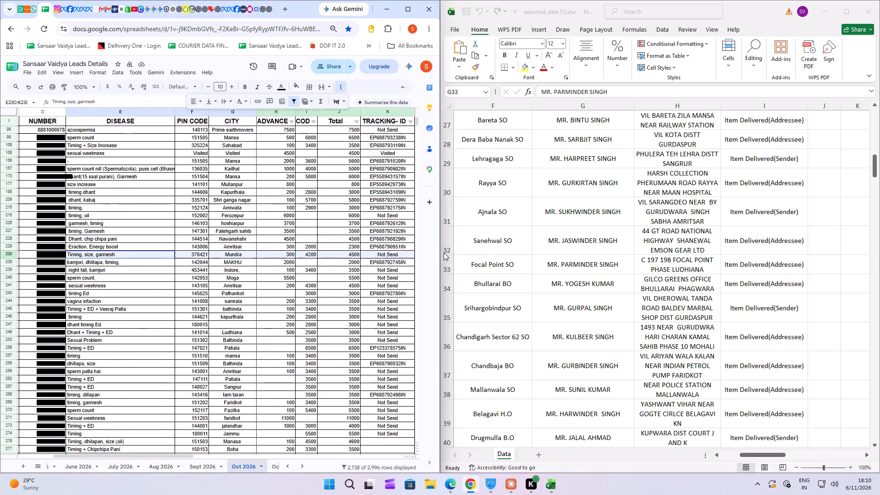
left_click_drag(444, 253, 269, 256)
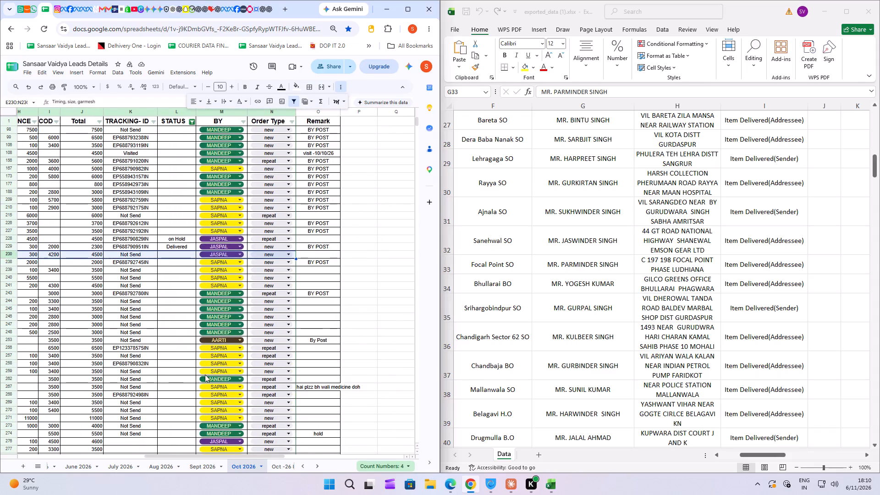
Copy the customer name from row 276, search for it in the exported booking report in Excel, and check the matching entry's details.
left_click_drag(100, 440, 8, 428)
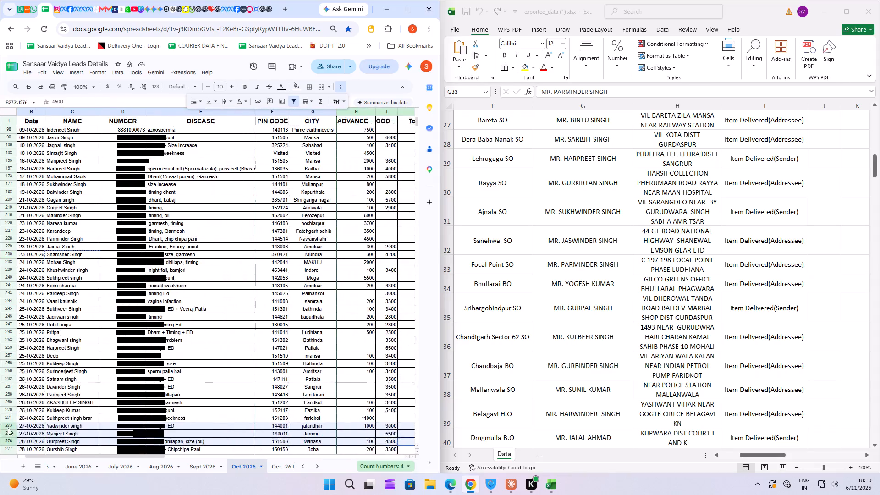
left_click_drag(8, 428, 121, 443)
left_click(93, 442)
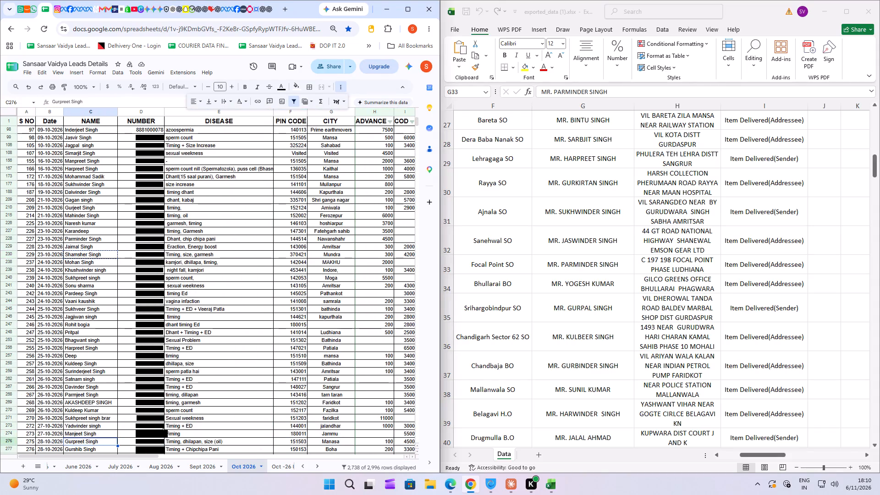
key("ctrl+c")
left_click(646, 287)
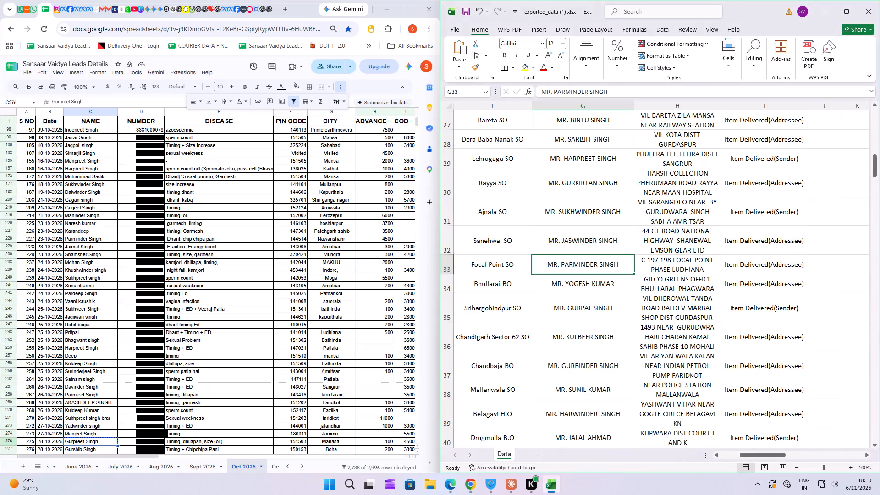
key("ctrl+f")
key("ctrl+v")
left_click(459, 313)
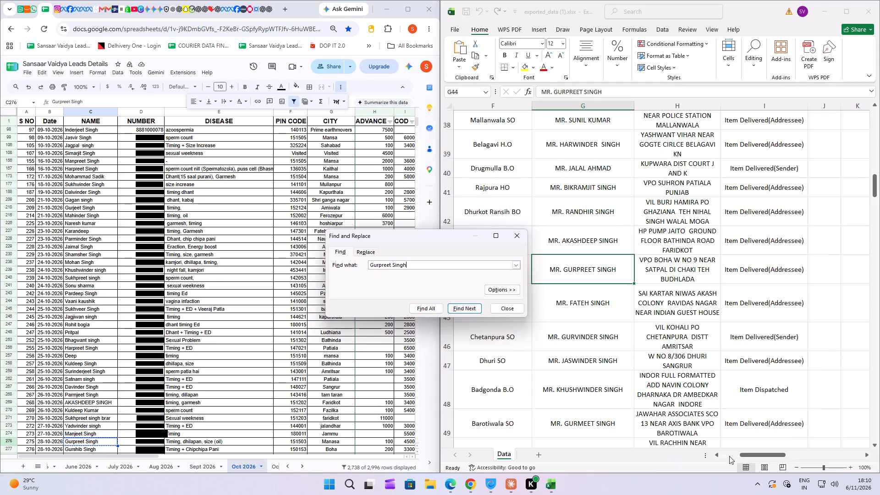
left_click_drag(741, 455, 729, 455)
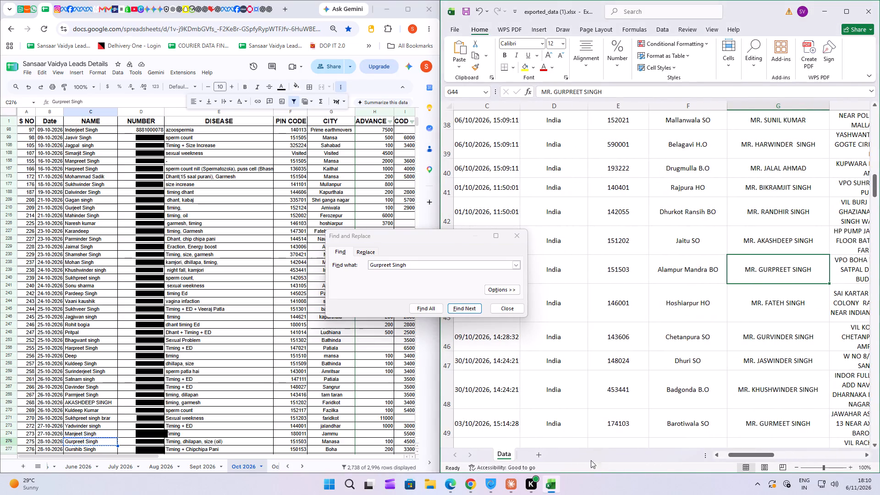
left_click_drag(748, 452, 763, 452)
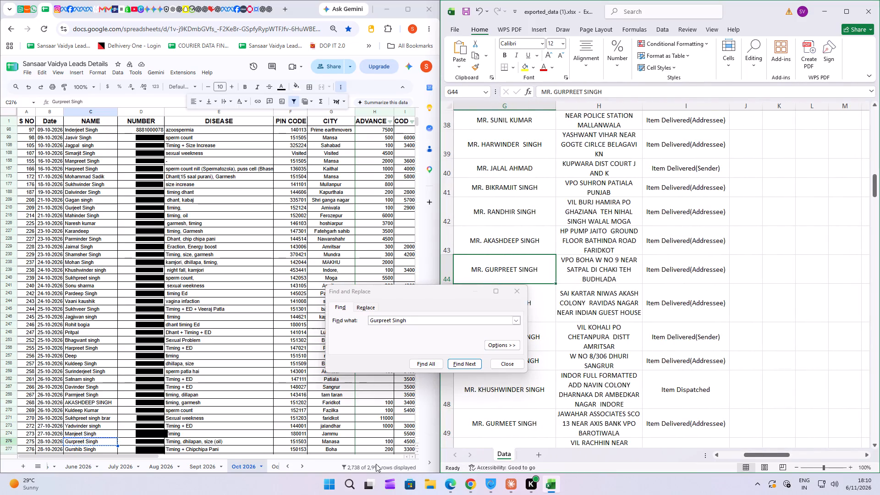
left_click_drag(142, 456, 163, 456)
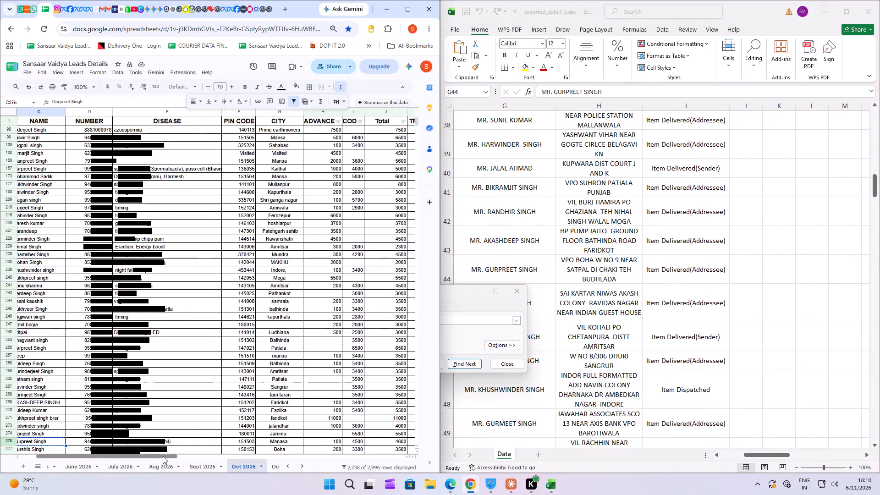
left_click_drag(163, 456, 212, 456)
left_click(273, 443)
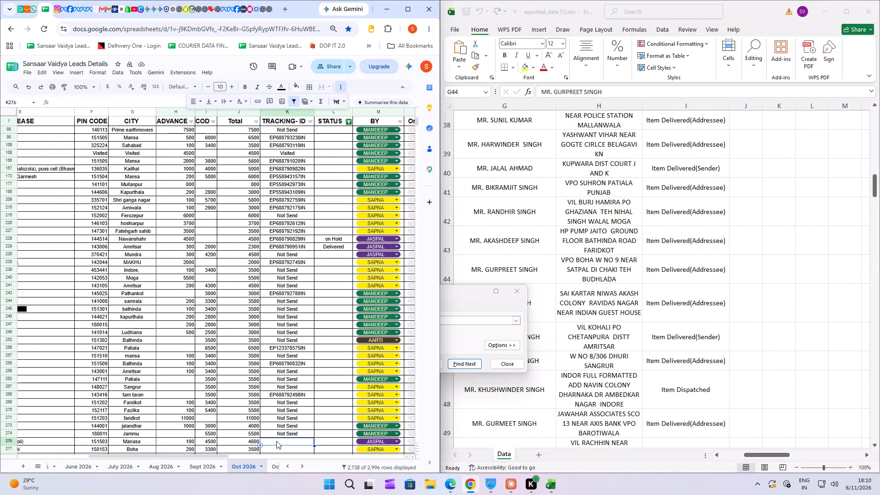
left_click_drag(748, 456, 748, 456)
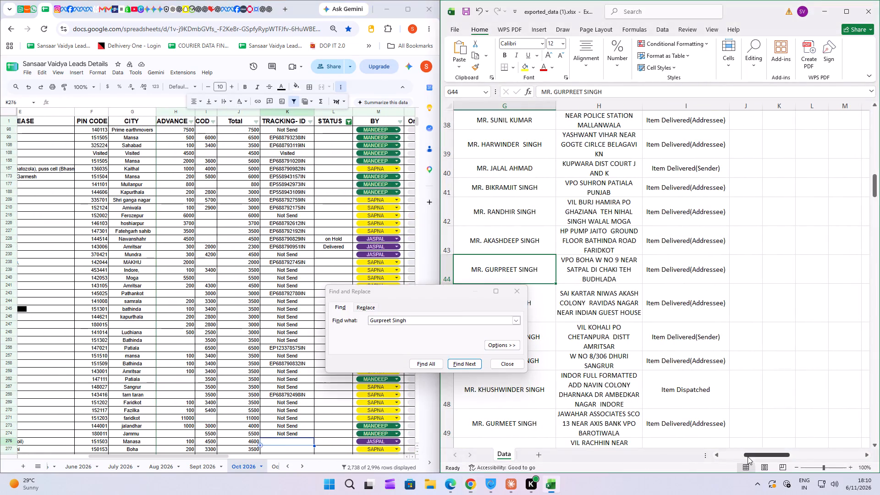
left_click_drag(748, 456, 729, 456)
left_click_drag(734, 454, 726, 454)
left_click(527, 264)
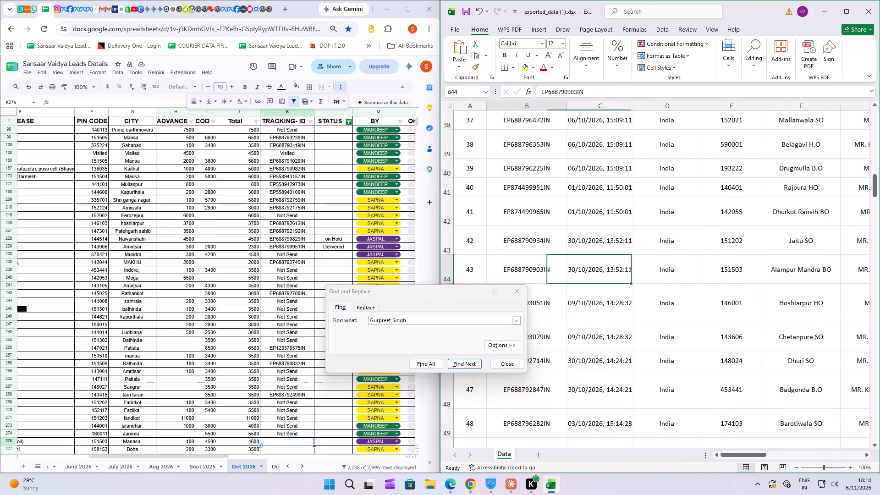
key("ctrl+c")
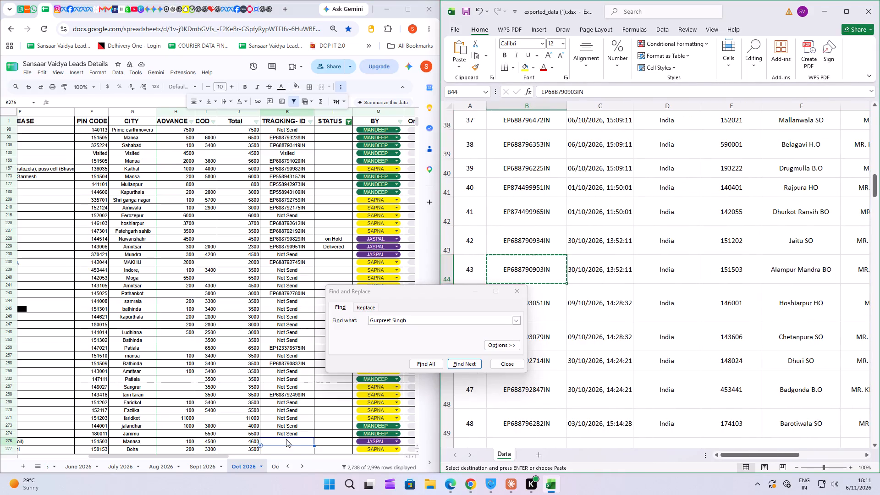
left_click(286, 441)
key("ctrl+v")
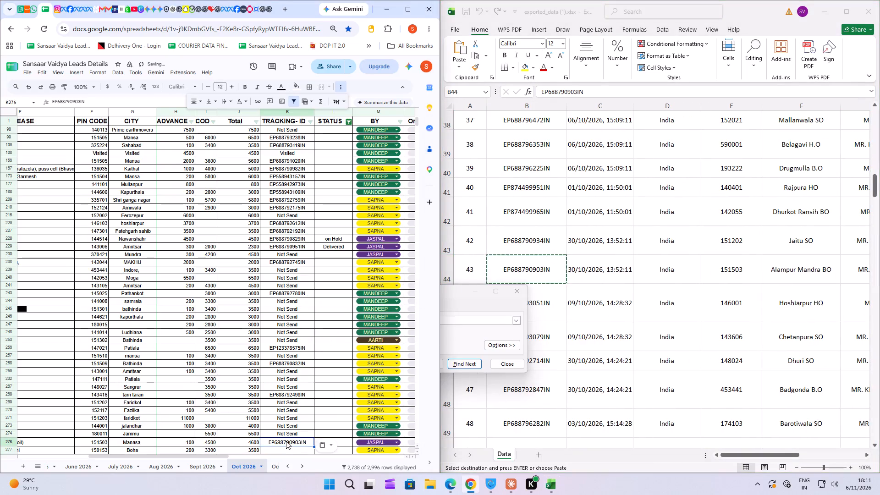
key("ctrl+z")
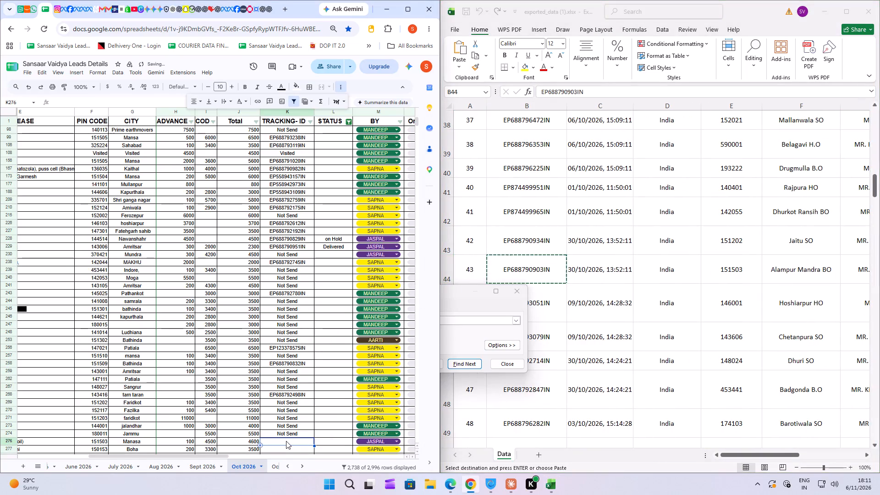
key("ctrl+shift+v")
Enter "Delivered" as the STATUS of row 276.
left_click(339, 438)
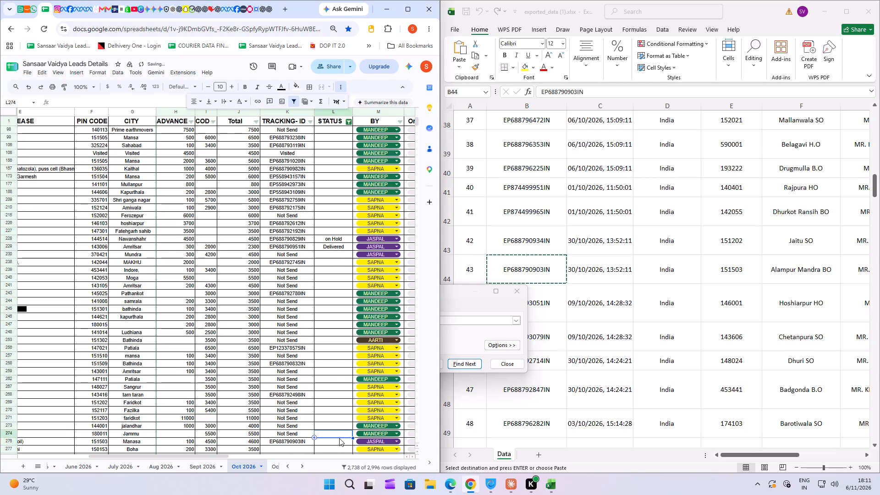
left_click(339, 439)
type("De")
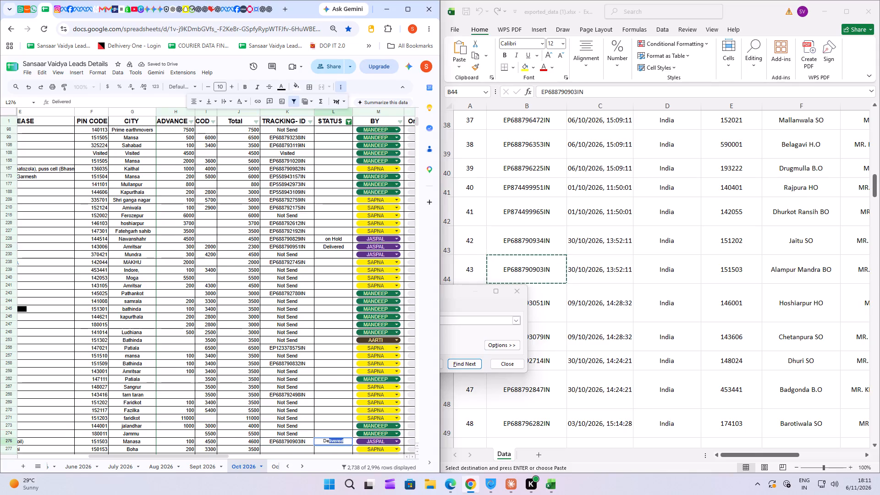
left_click(329, 431)
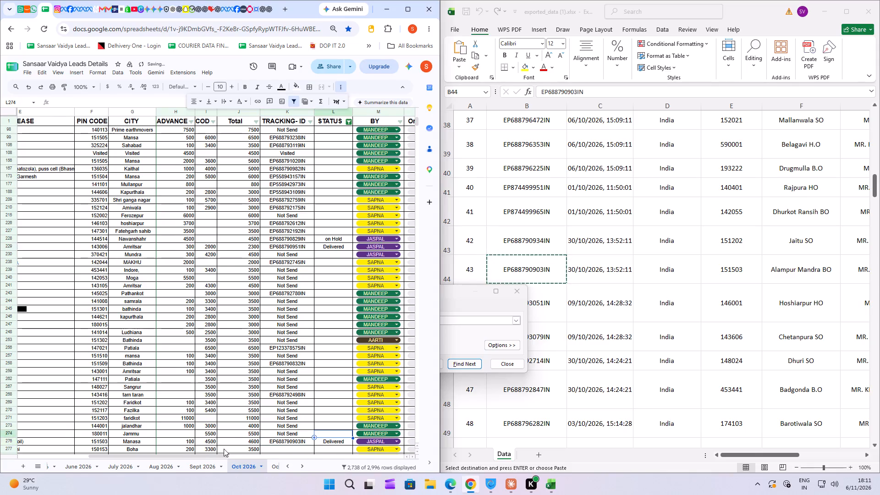
Examine the remaining leads below row 276, checking the customer, tracking and status details of row 301.
left_click_drag(197, 454, 179, 454)
left_click(271, 409)
scroll(276, 395, "down", 1)
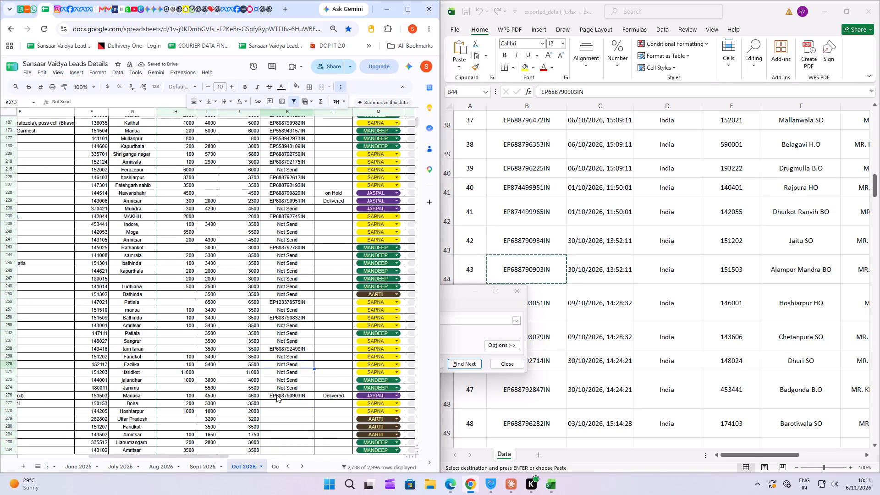
scroll(291, 376, "down", 3)
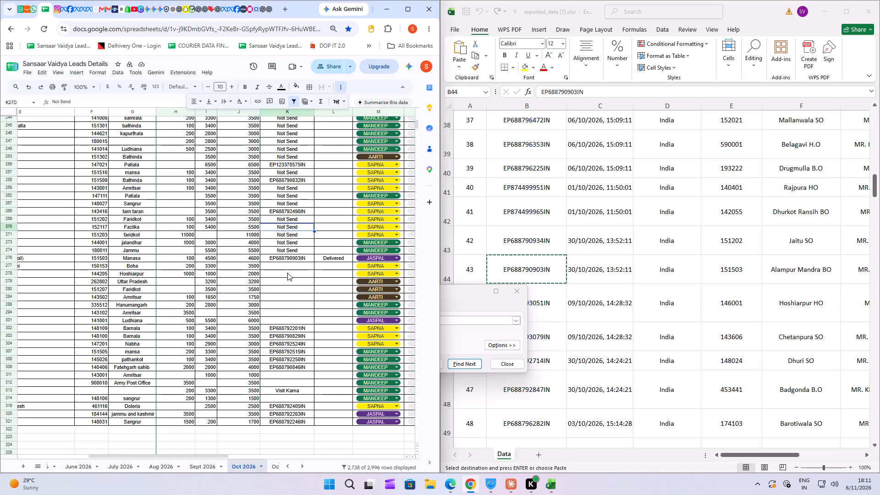
left_click_drag(262, 319, 69, 324)
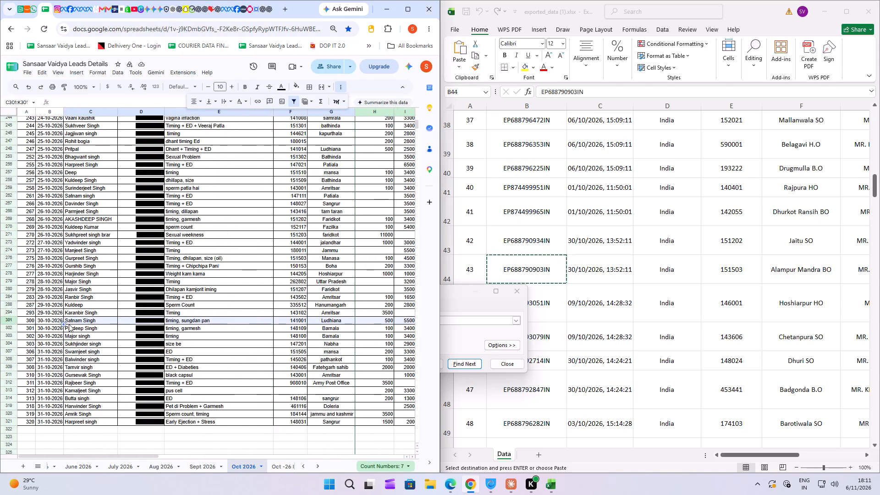
left_click_drag(69, 324, 92, 324)
left_click(144, 324)
left_click(155, 319)
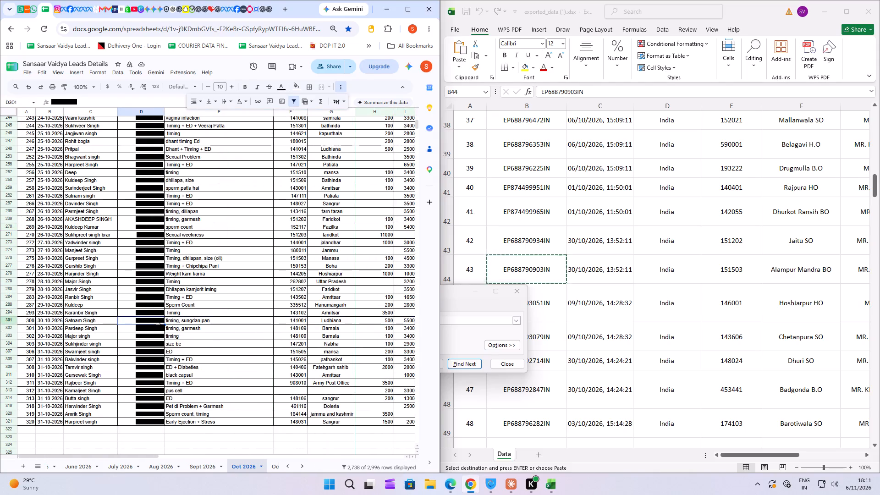
left_click_drag(149, 455, 221, 449)
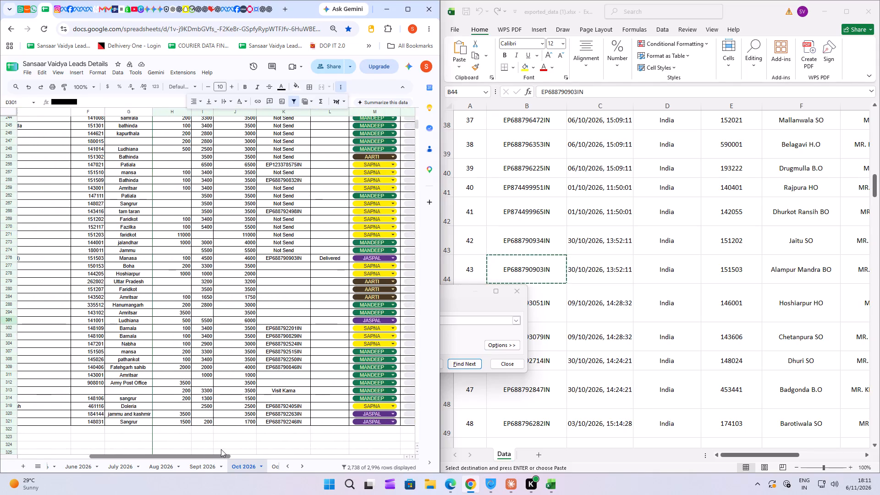
left_click_drag(221, 449, 128, 446)
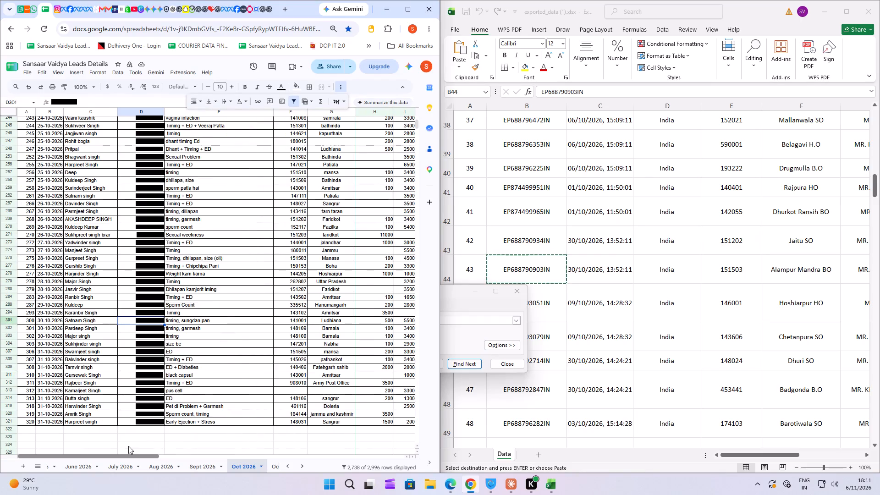
left_click_drag(128, 446, 251, 446)
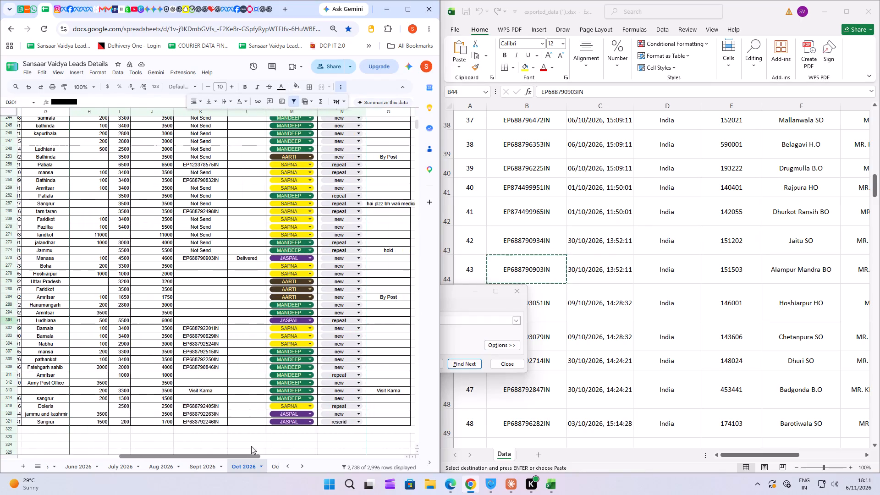
left_click_drag(251, 446, 257, 446)
left_click(237, 322)
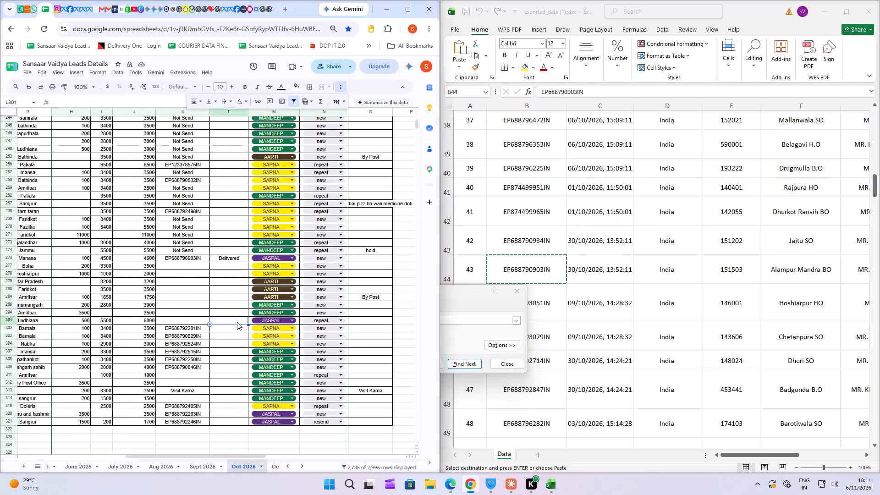
left_click(194, 408)
key("ctrl+c")
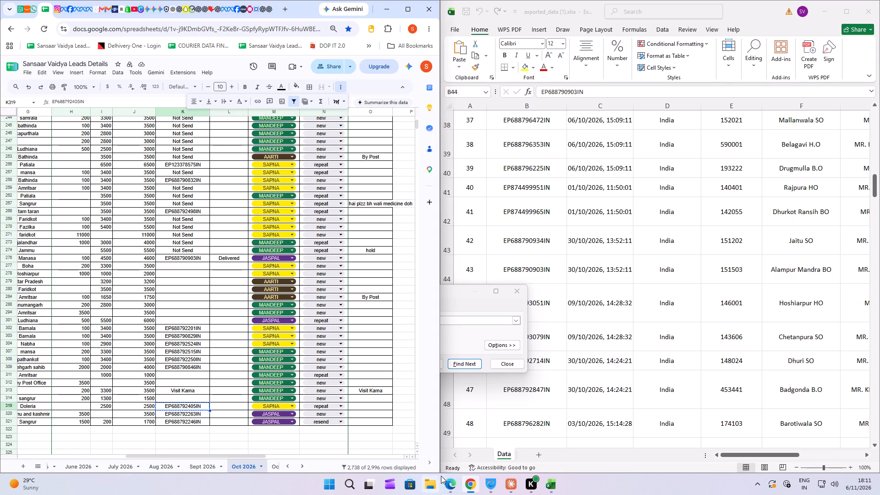
left_click(453, 481)
double_click(386, 148)
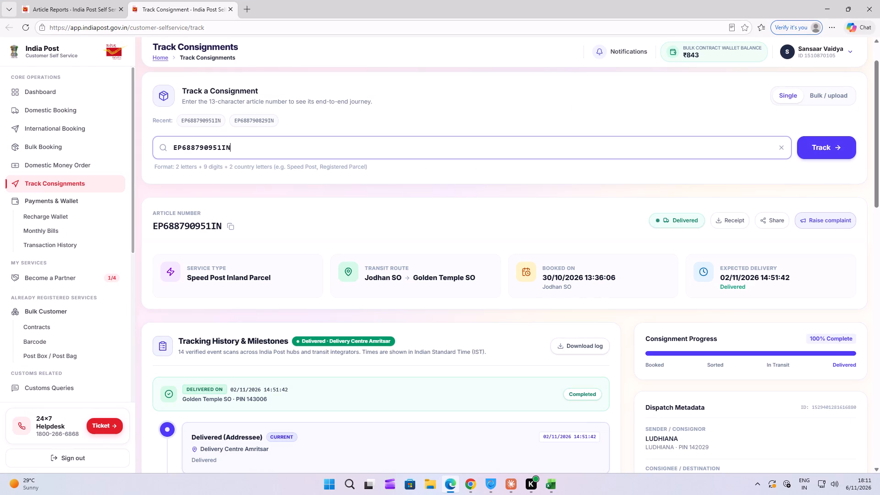
key("ctrl+v")
left_click(833, 156)
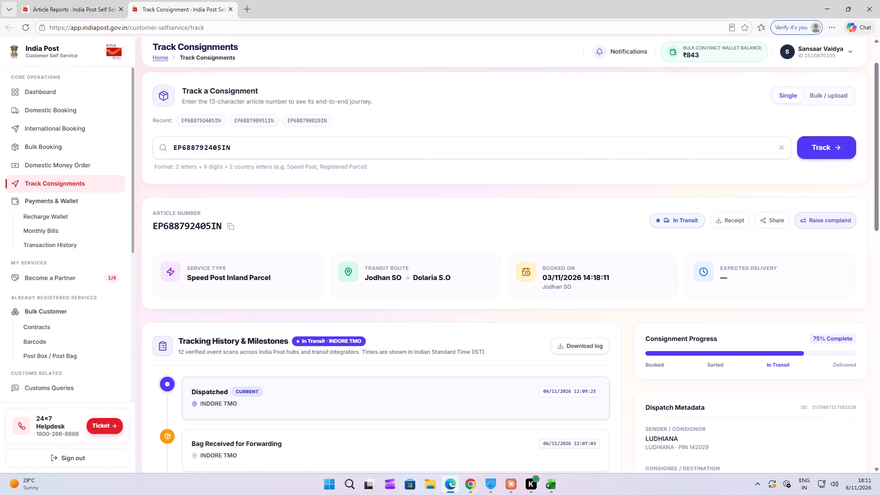
scroll(451, 165, "down", 1)
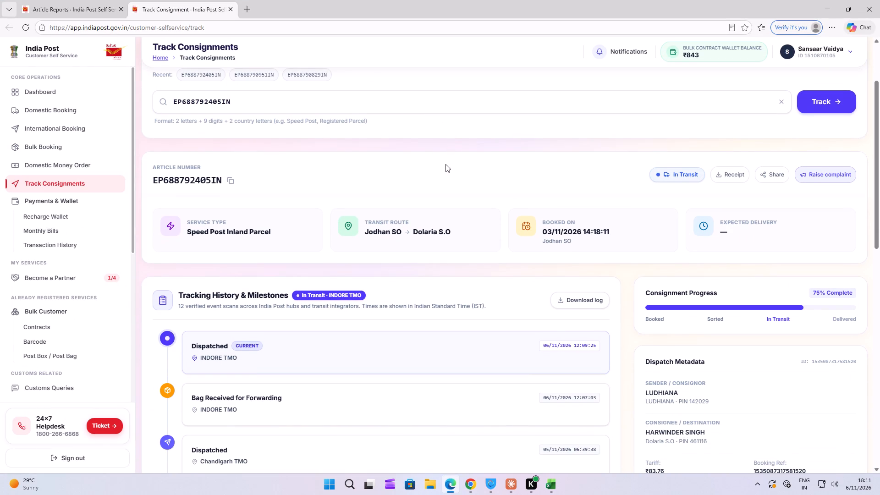
scroll(445, 164, "up", 2)
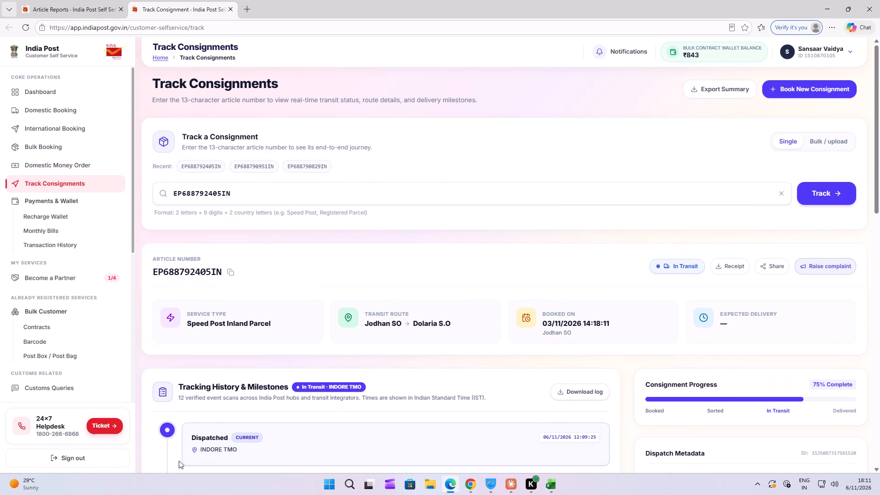
Copy the current status "Dispatched" from the tracking history in Edge into the STATUS cell of row 319 in Chrome, values only.
double_click(193, 436)
key("ctrl+c")
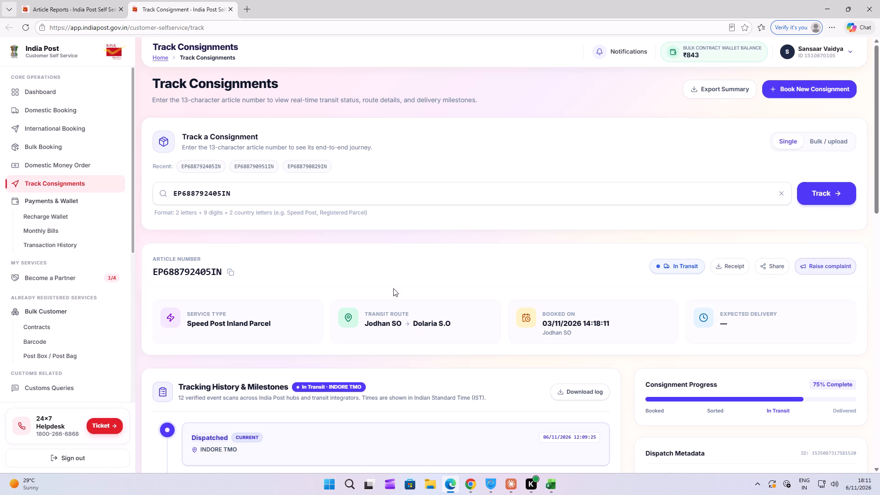
left_click(393, 285)
left_click(453, 485)
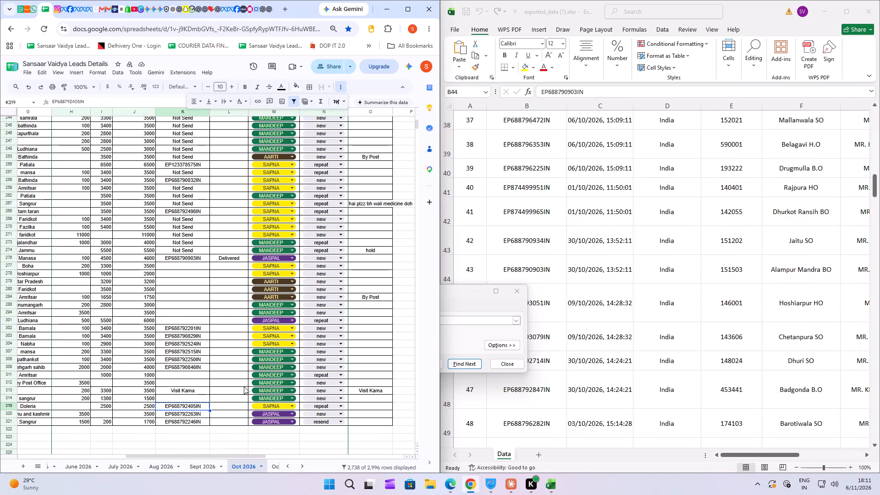
left_click(240, 406)
key("ctrl+v")
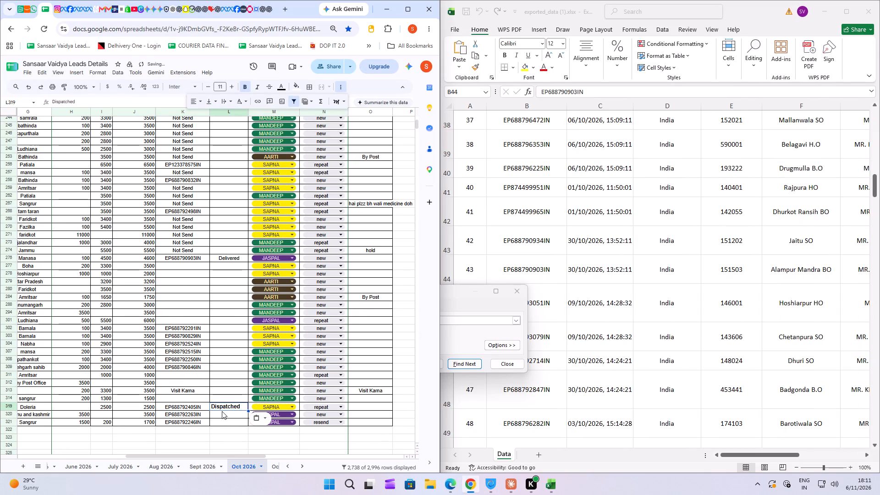
key("ctrl+z")
key("ctrl+shift+v")
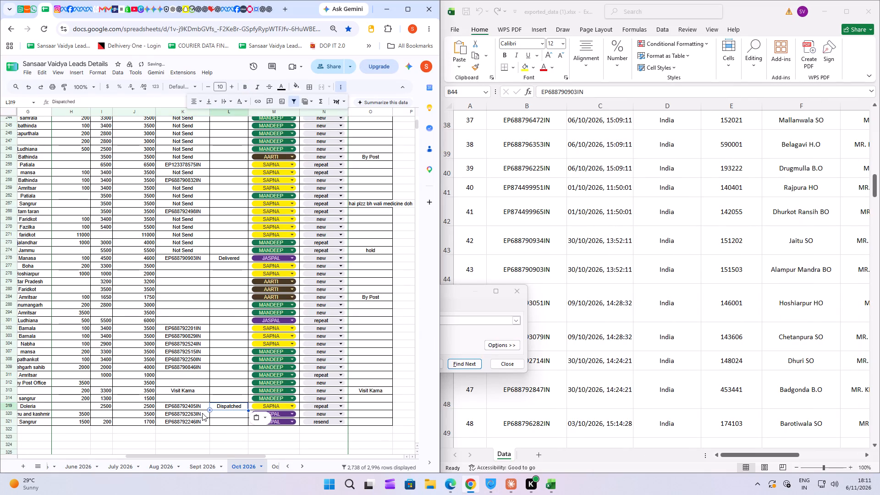
left_click(202, 413)
key("ctrl+c")
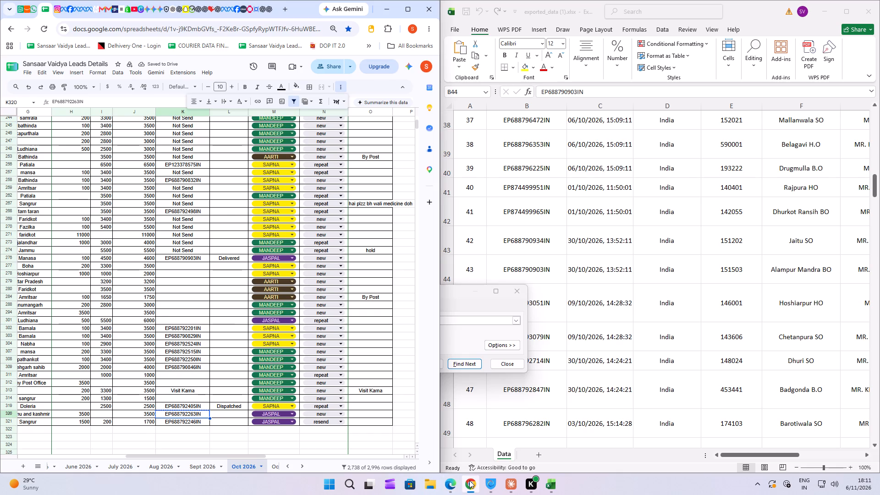
left_click(447, 483)
left_click(419, 191)
key("ctrl+v")
double_click(419, 191, "ctrl")
key("ctrl+v")
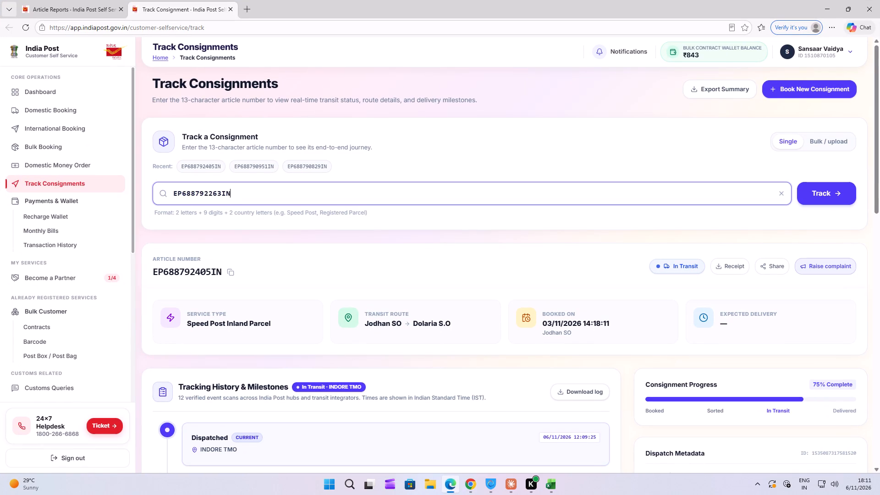
left_click(825, 199)
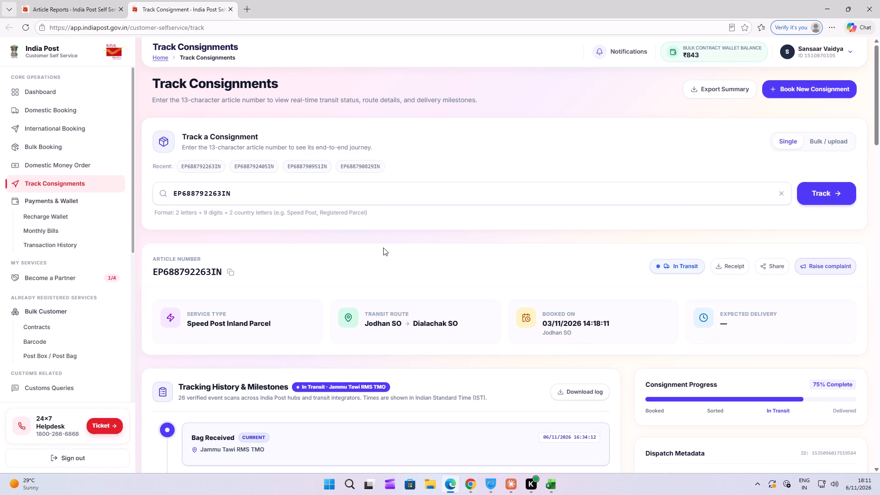
scroll(383, 247, "down", 2)
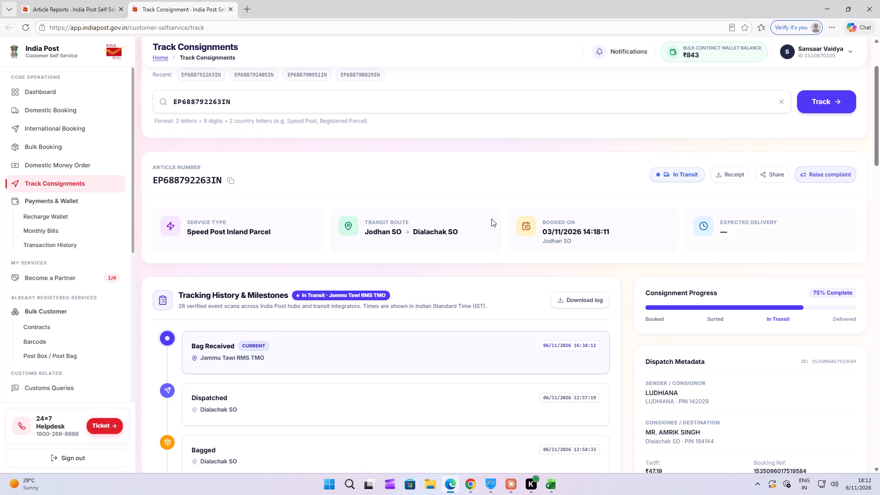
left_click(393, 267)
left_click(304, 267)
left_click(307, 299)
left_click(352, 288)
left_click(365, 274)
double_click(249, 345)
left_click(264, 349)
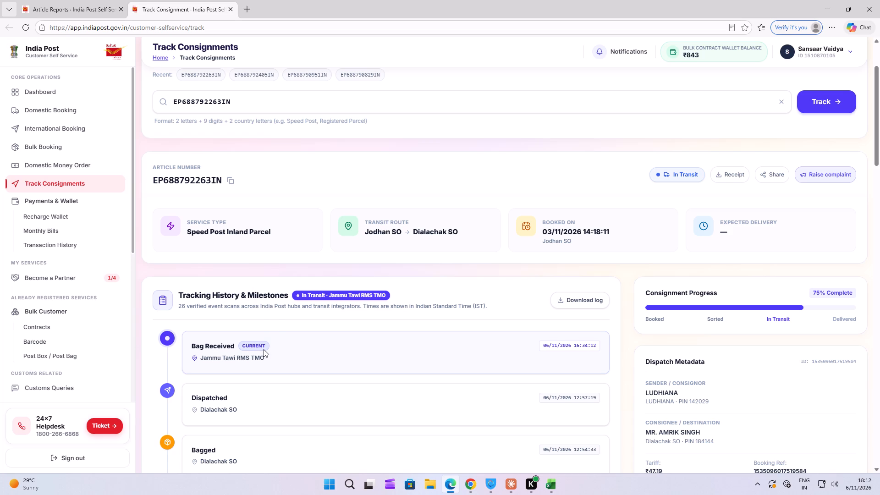
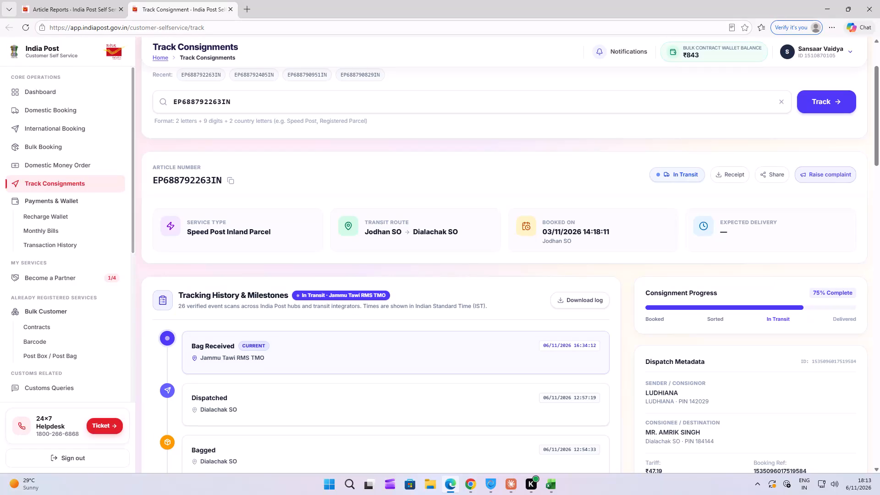
Fill the status "Dispatched" down from row 319 into the STATUS cell of row 320 in the Chrome leads sheet.
double_click(255, 345)
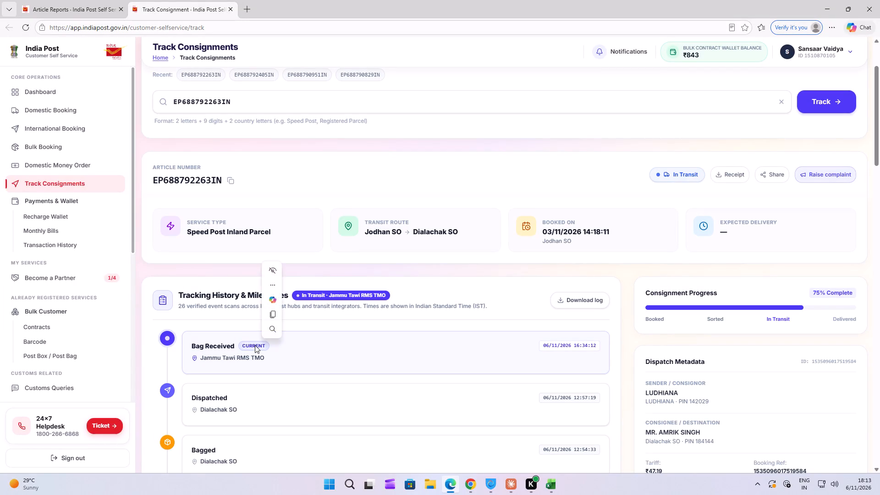
left_click(348, 345)
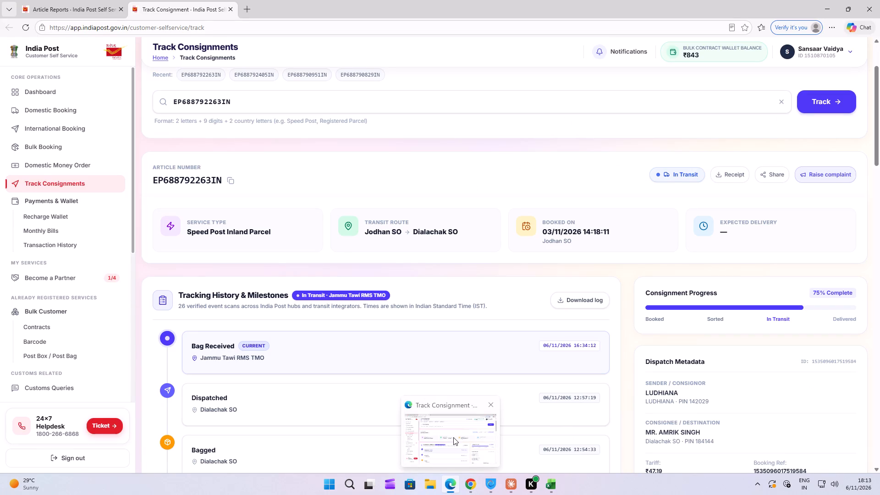
left_click(453, 437)
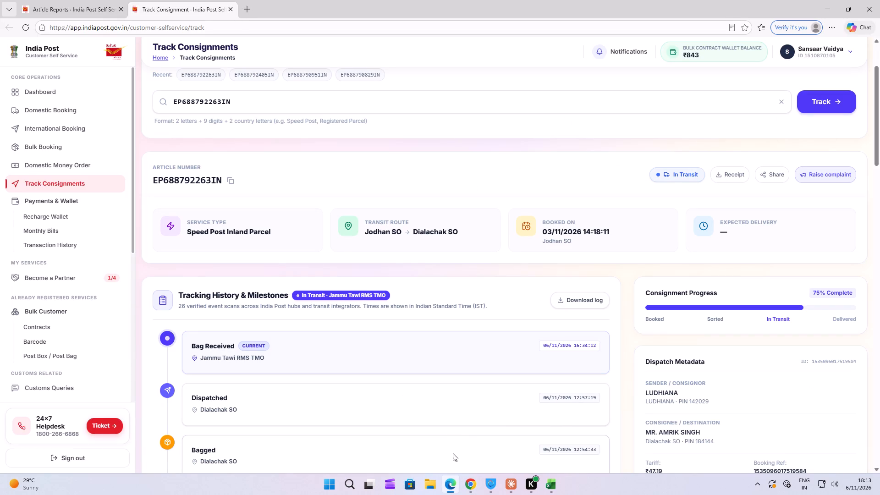
left_click(452, 484)
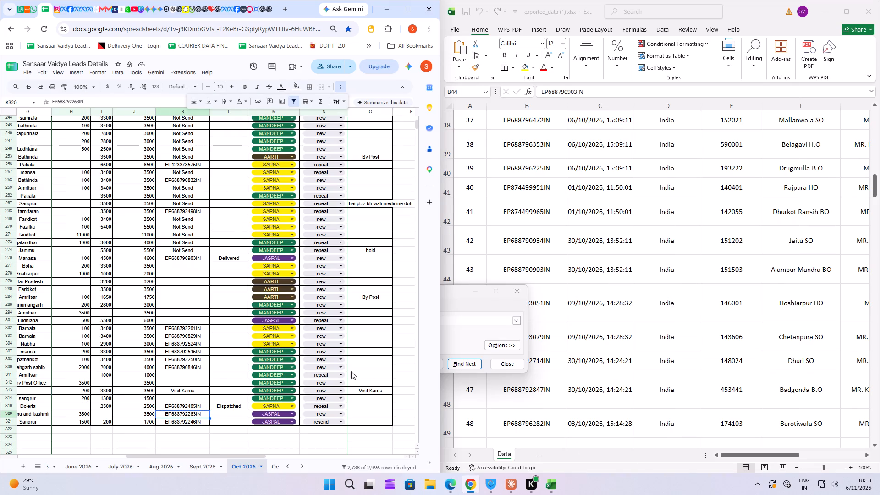
left_click(219, 414)
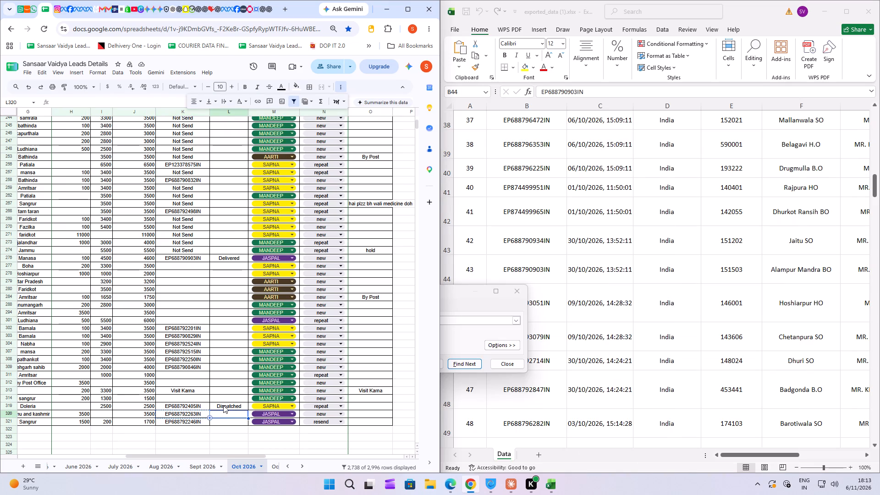
left_click(223, 405)
left_click_drag(249, 411, 242, 415)
left_click(188, 421)
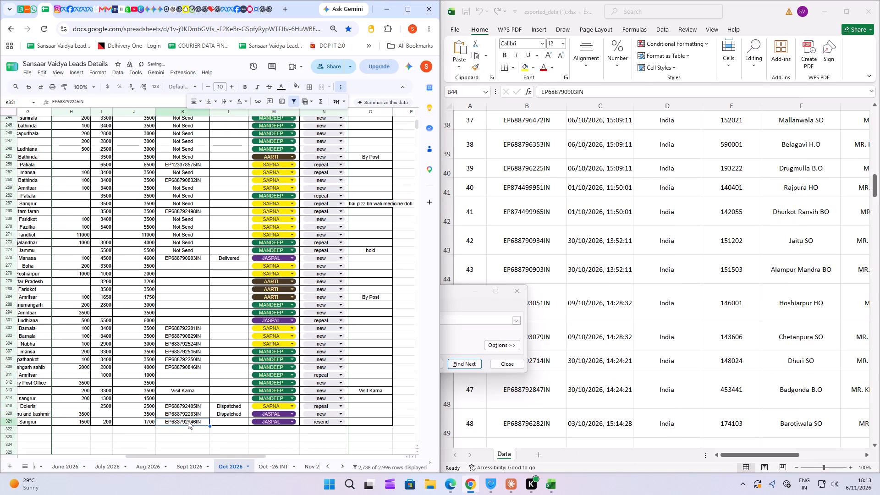
key("ctrl+c")
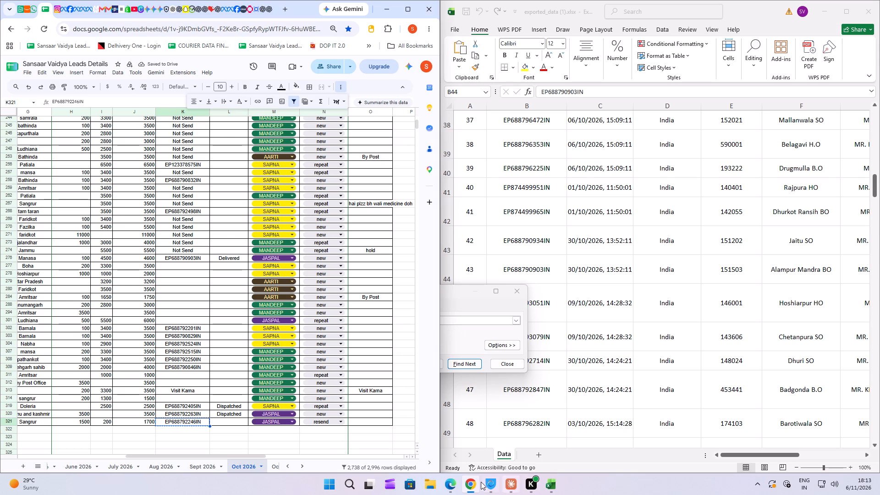
left_click(477, 482)
left_click(472, 479)
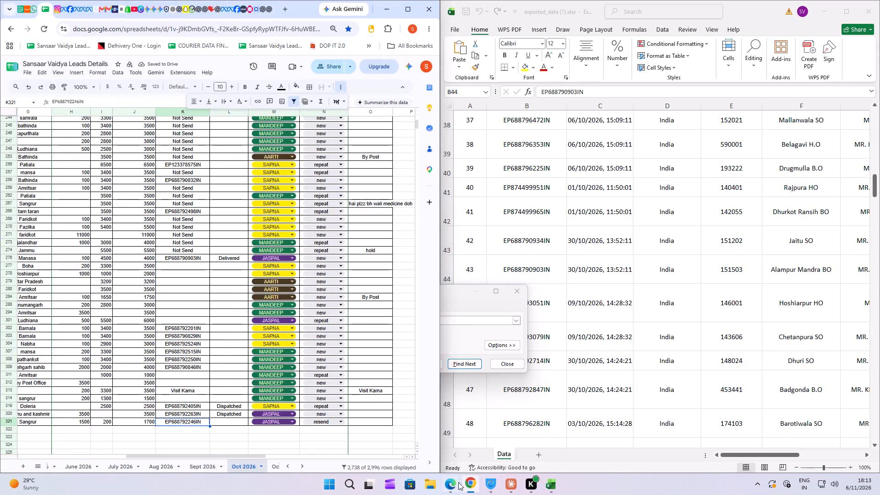
left_click(452, 482)
double_click(248, 110, "ctrl")
key("ctrl+v")
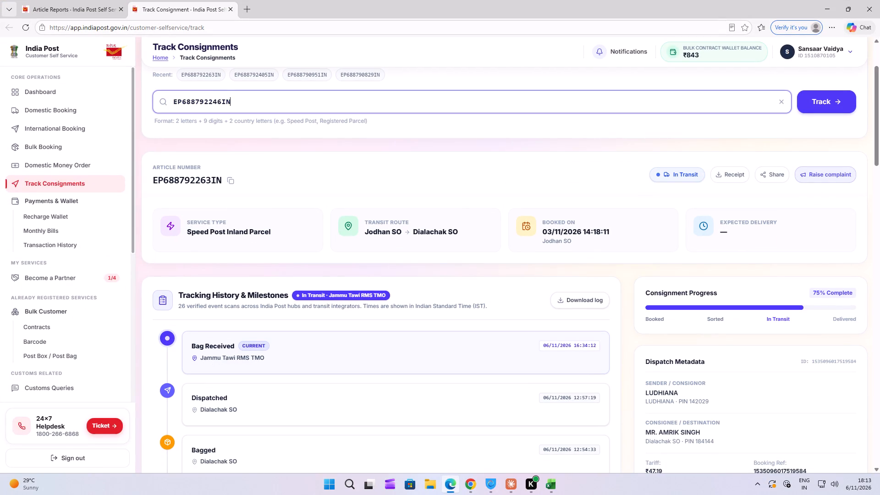
left_click(814, 106)
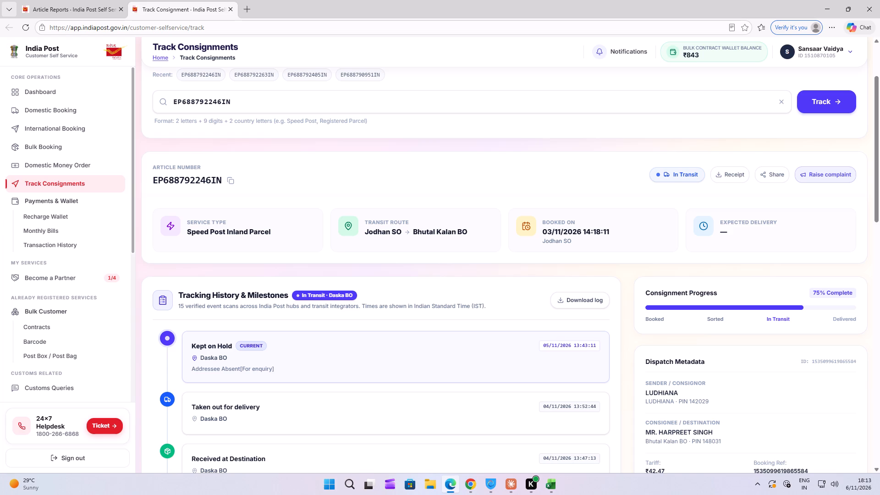
Copy "on Hold" from the current tracking event in Edge into the STATUS cell of row 321 in Chrome, values only.
left_click_drag(209, 344, 231, 345)
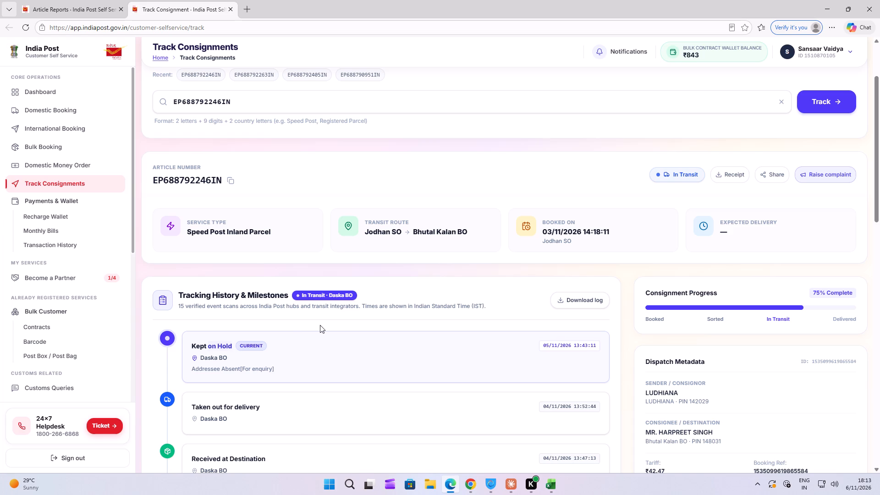
key("ctrl+c")
key("ctrl+c")
key("ctrl+c")
left_click(330, 327)
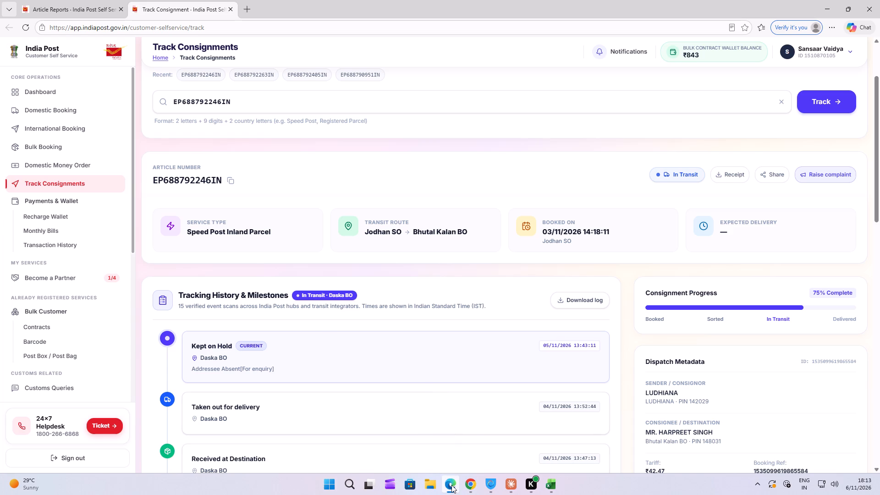
left_click(451, 485)
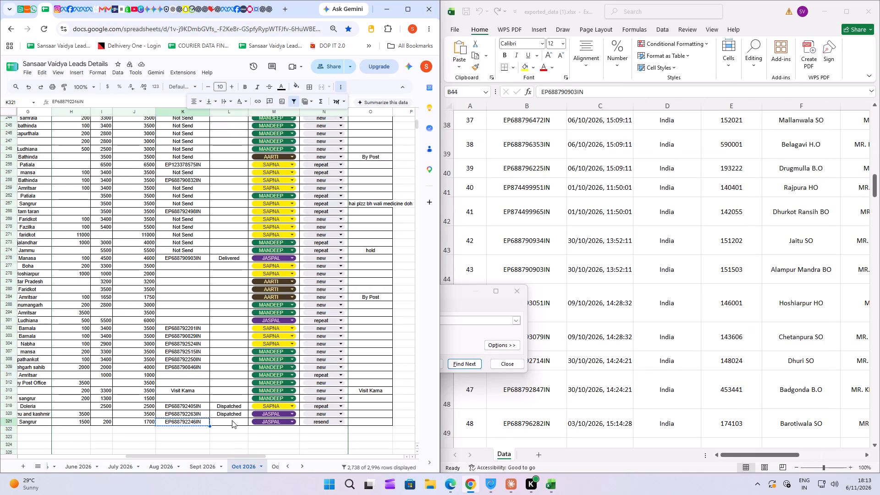
left_click(232, 420)
key("ctrl+v")
key("ctrl+z")
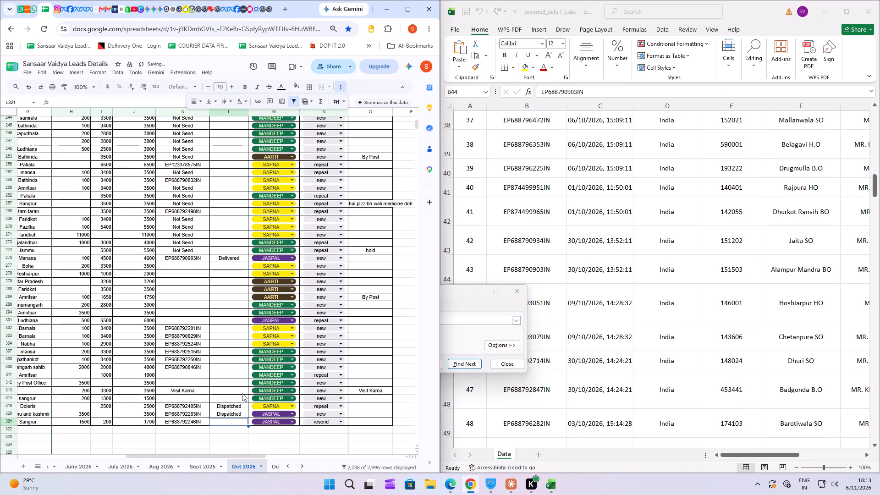
key("ctrl+shift+v")
left_click(238, 369)
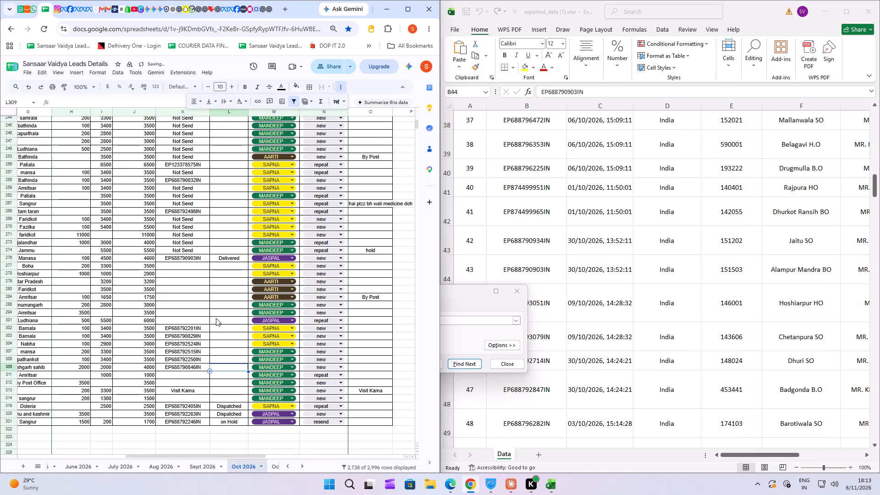
Examine row 301 across its columns, checking the customer, order, tracking and status details.
left_click_drag(216, 318, 70, 315)
left_click_drag(0, 314, 0, 319)
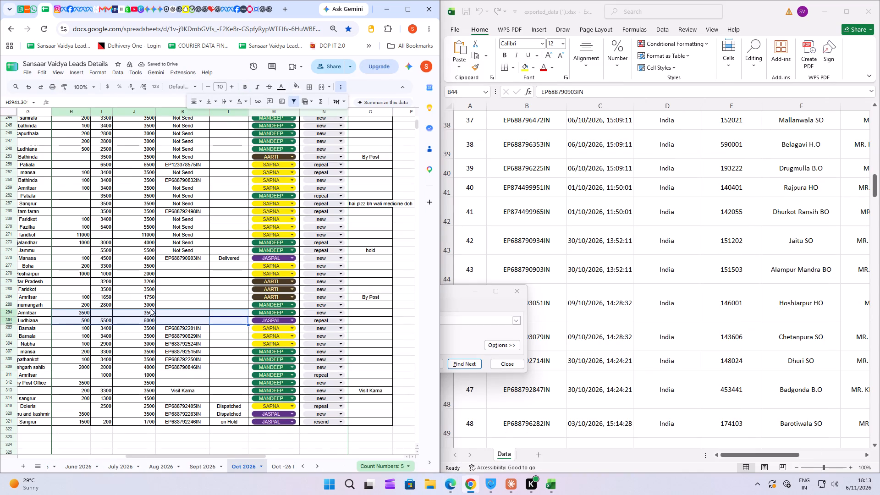
left_click(220, 301)
left_click_drag(191, 322, 0, 319)
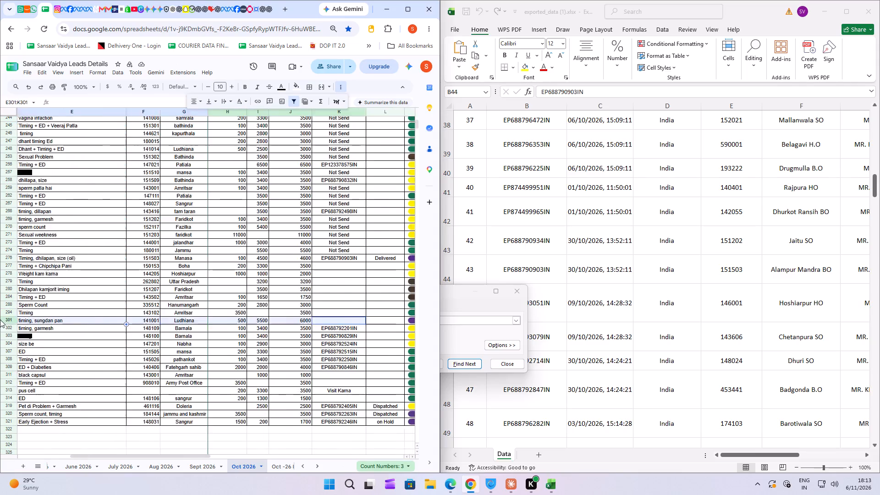
left_click_drag(0, 319, 115, 320)
left_click(115, 319)
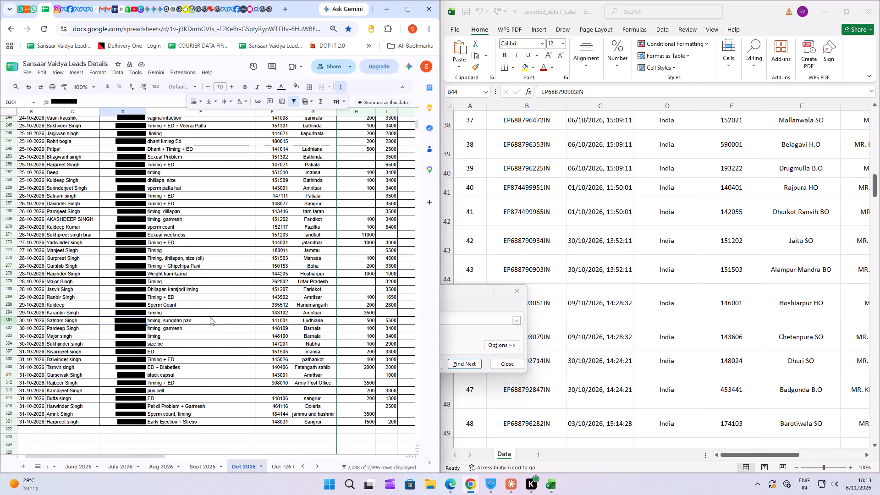
left_click_drag(154, 456, 230, 446)
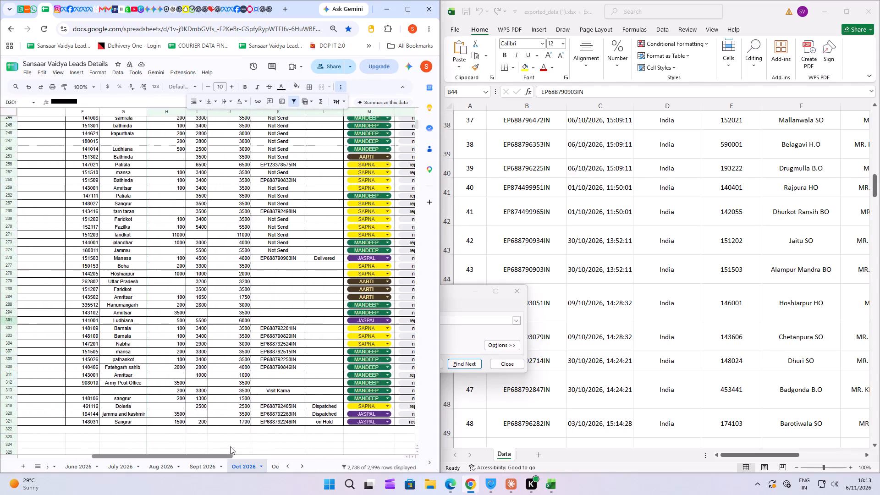
left_click_drag(230, 446, 252, 444)
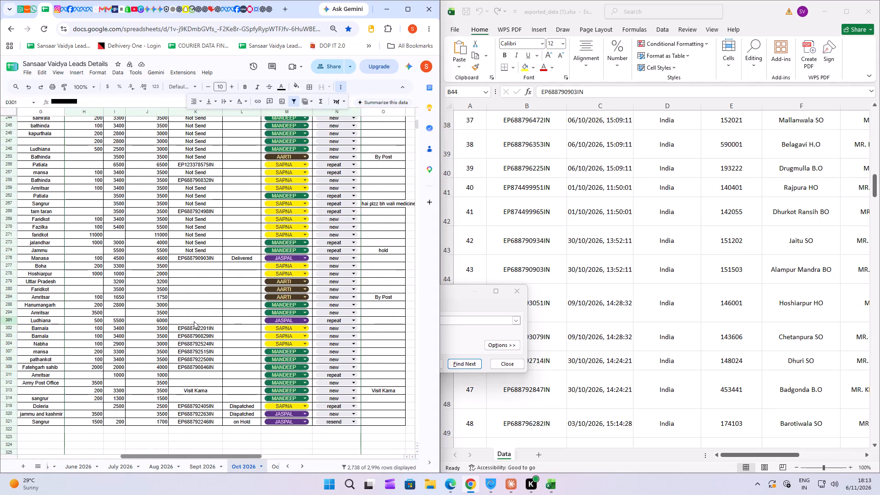
Copy the customer name from row 301, search for it in the exported booking report in Excel, and close the search.
left_click_drag(207, 457, 0, 446)
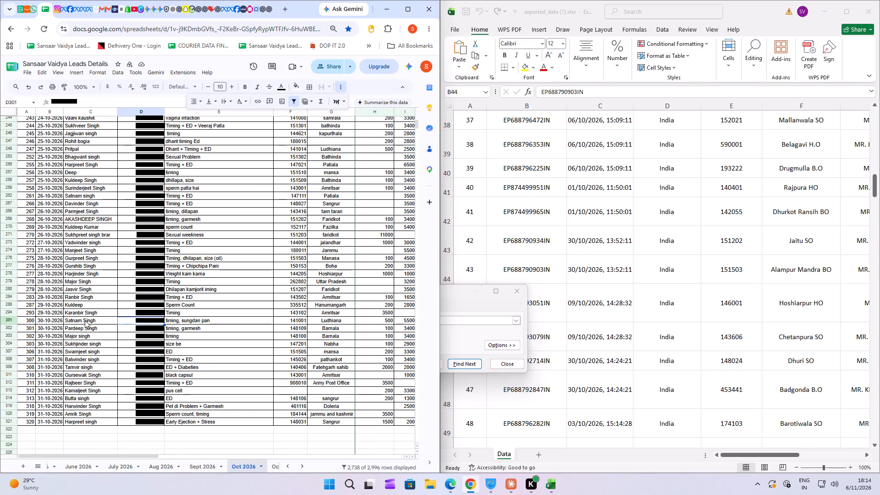
left_click(86, 319)
key("ctrl+c")
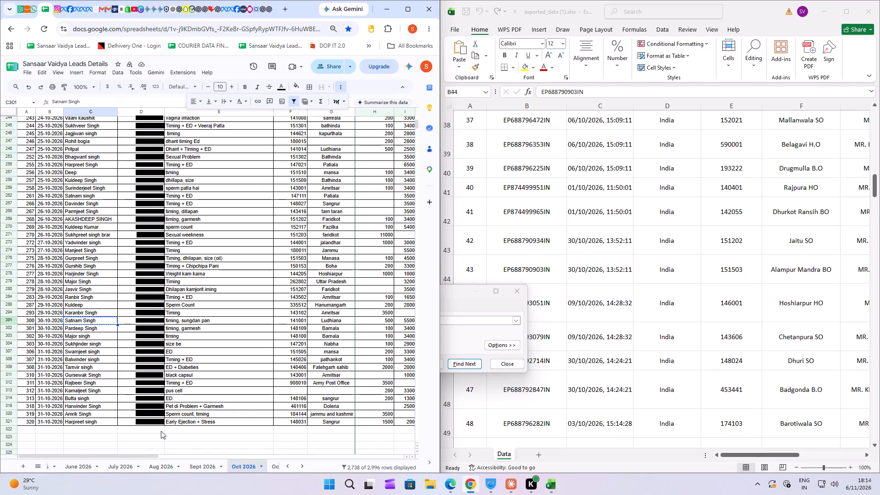
left_click_drag(146, 457, 231, 448)
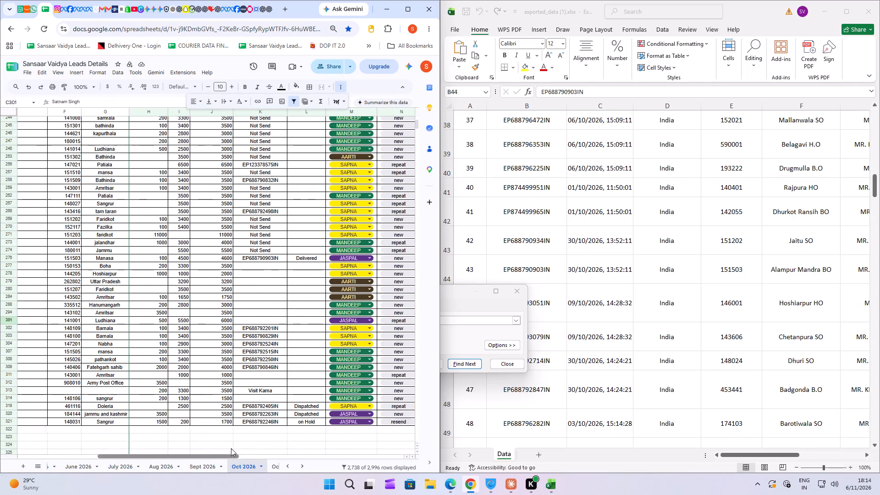
left_click_drag(231, 448, 249, 449)
left_click(241, 320)
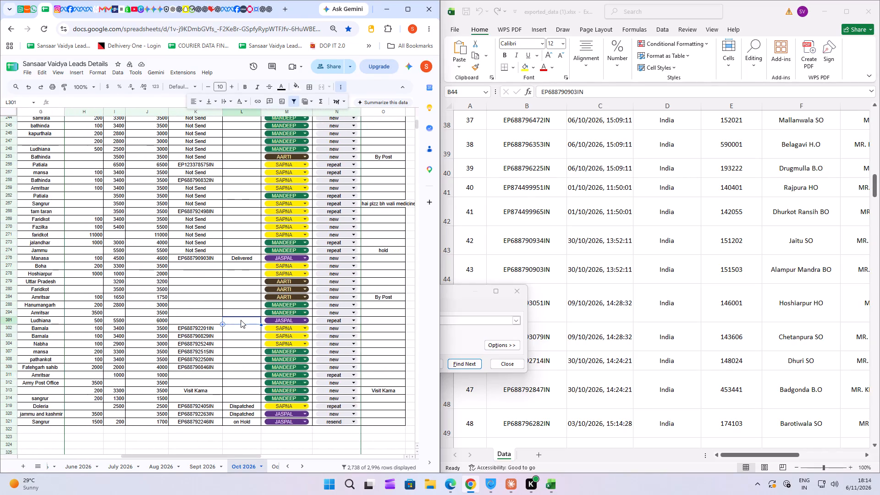
left_click(462, 301)
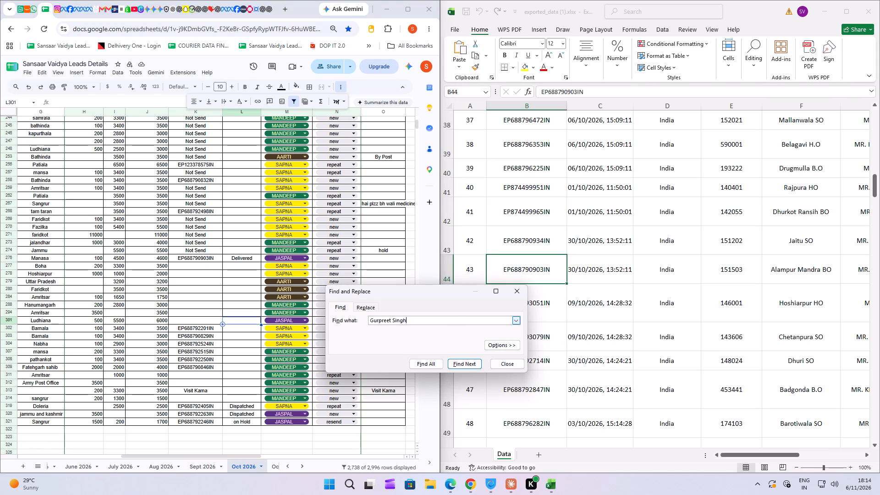
triple_click(455, 321)
triple_click(454, 321, "ctrl")
left_click_drag(454, 321, 297, 324)
left_click_drag(297, 324, 297, 324)
key("ctrl+v")
left_click(472, 362)
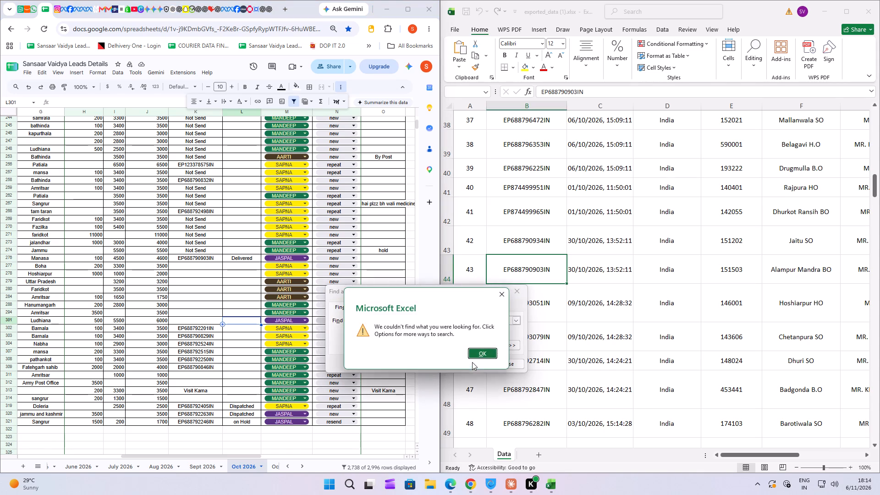
left_click(480, 358)
left_click(517, 291)
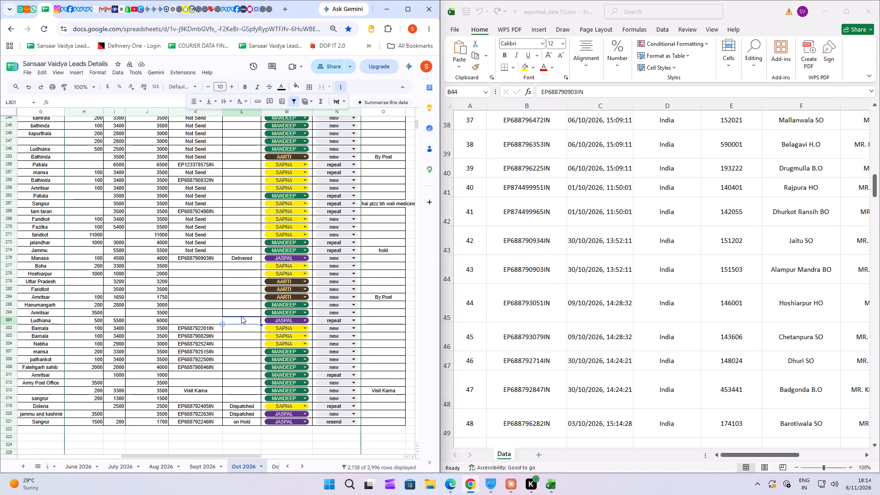
Enter "In Transit" in the STATUS cell of row 301 in the Chrome leads sheet.
left_click(241, 319)
type("In")
key("space")
type("Transit")
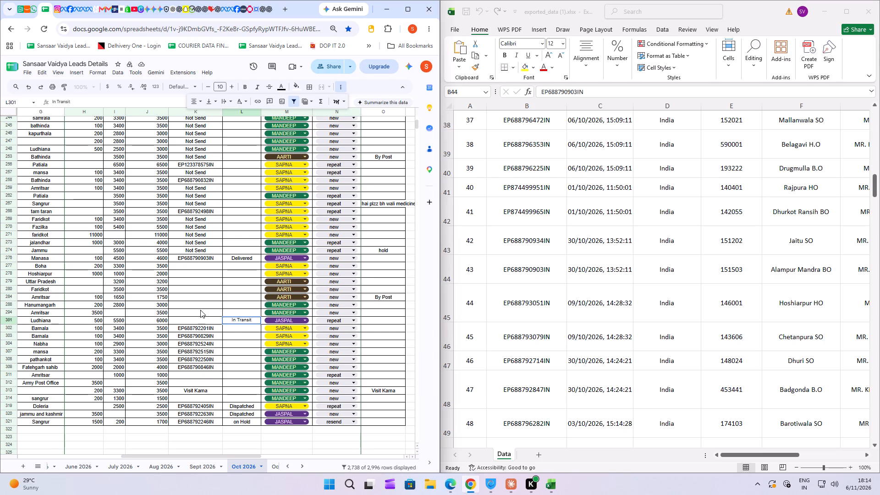
left_click(234, 330)
Enter "By Post" in the Remark cell of row 301.
left_click(380, 322)
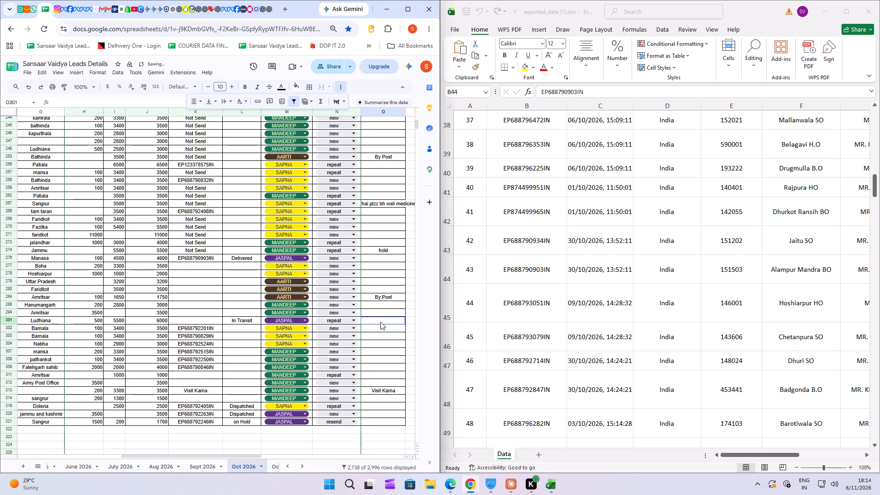
type("By")
key("space")
type("Post")
key("Return")
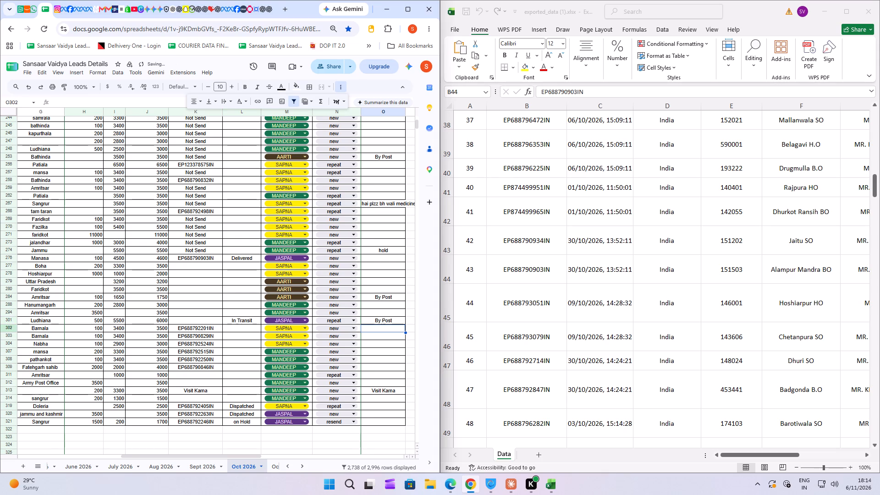
Review the tracking IDs and STATUS cells of the leads above row 302.
left_click(242, 330)
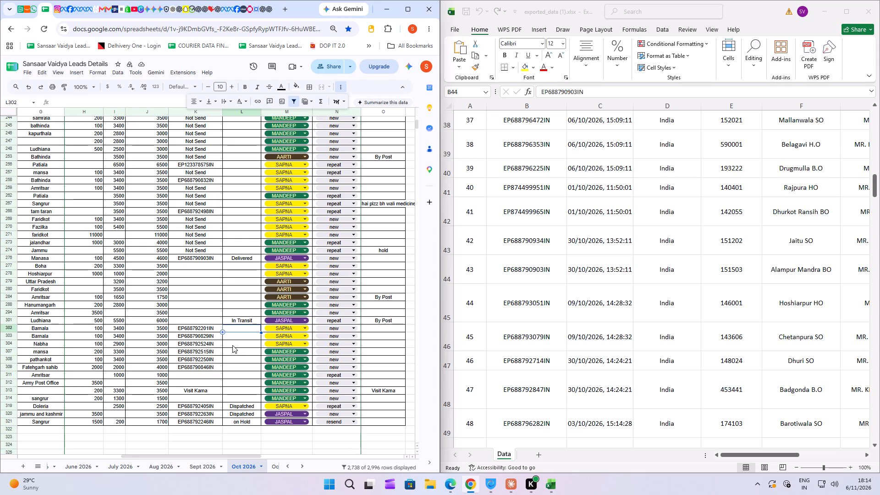
scroll(230, 347, "up", 11)
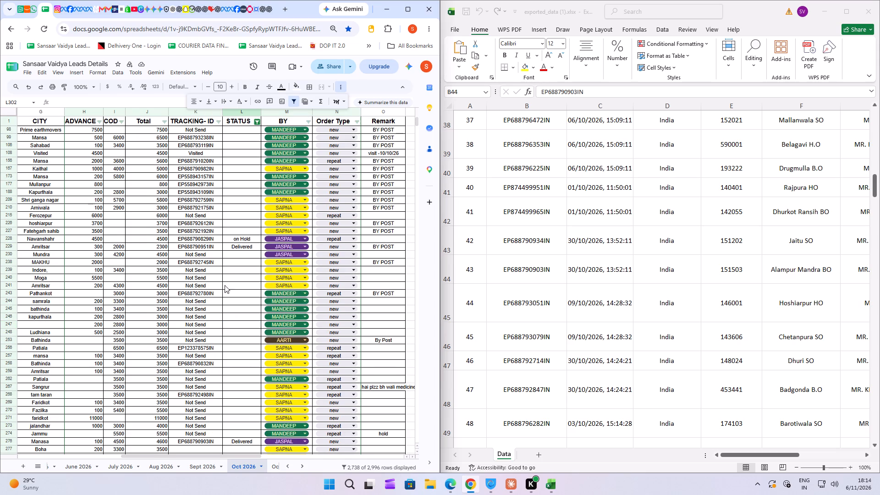
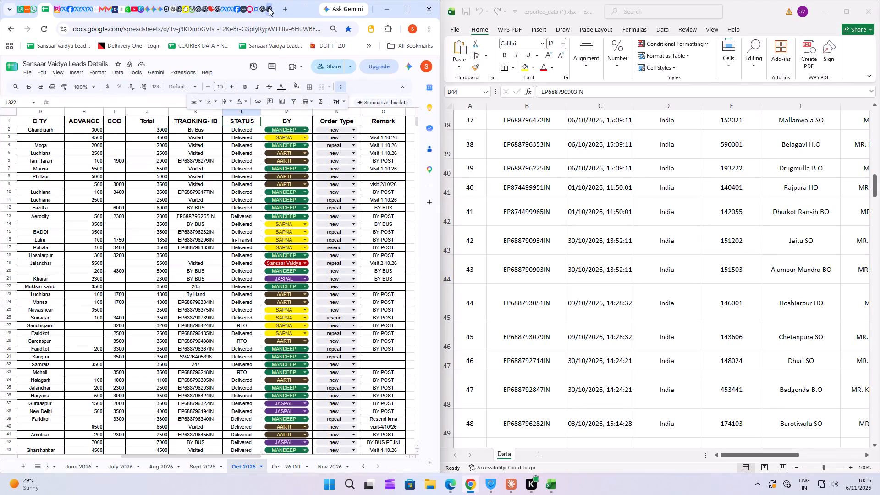
Switch to the India Post portal in Edge and open the Booking Reports from the dashboard.
left_click(473, 486)
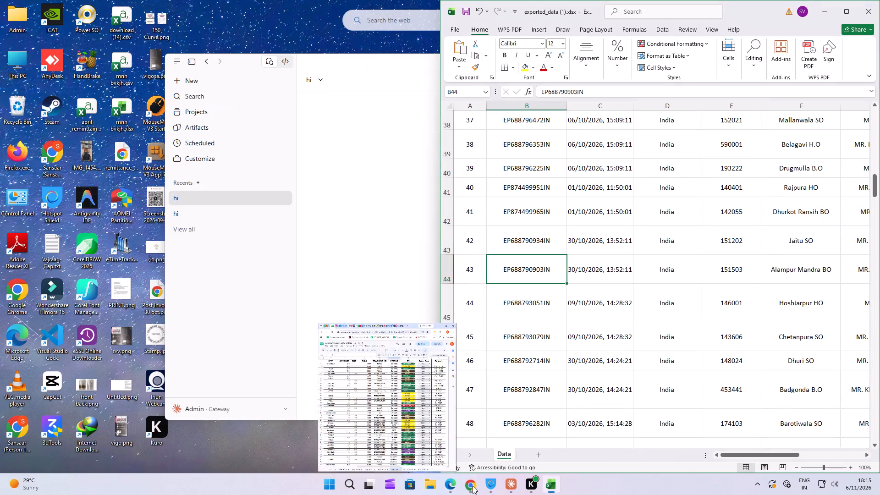
left_click(473, 486)
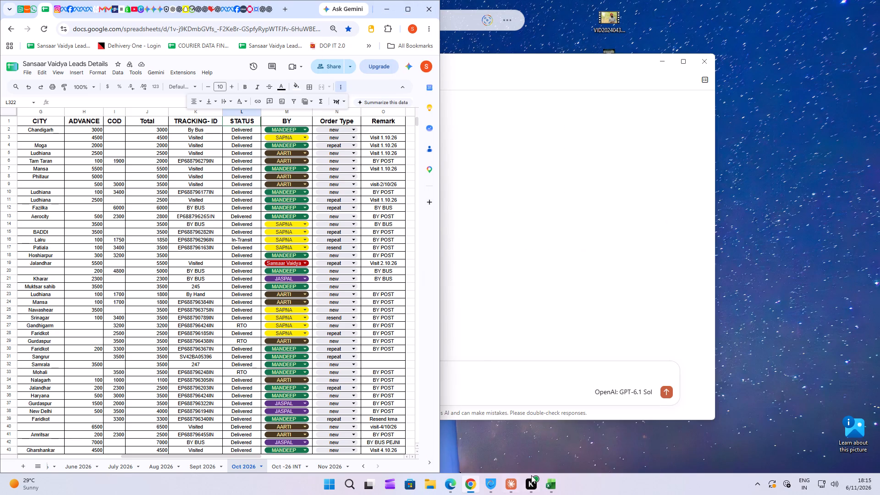
left_click(445, 482)
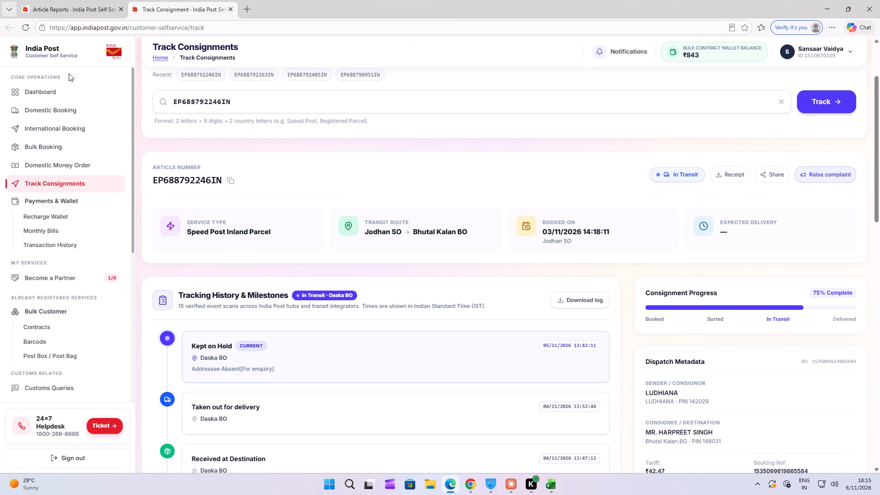
left_click(62, 88)
left_click(670, 178)
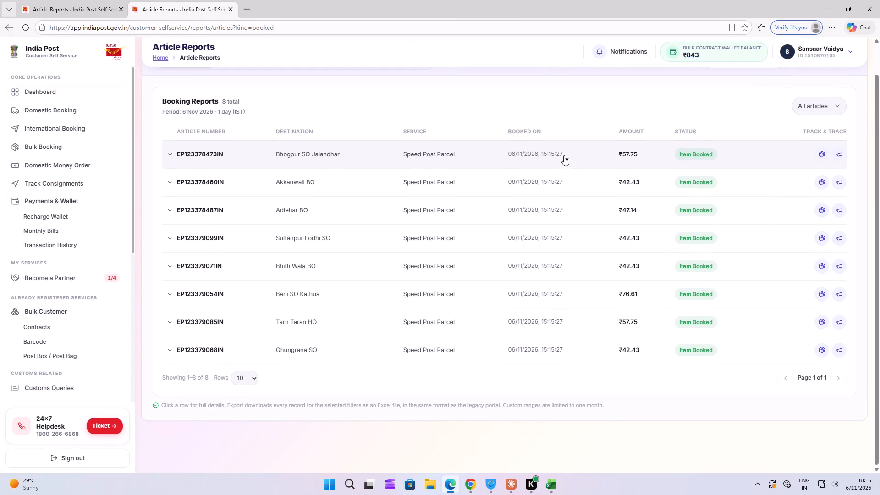
scroll(610, 141, "up", 4)
scroll(641, 121, "up", 2)
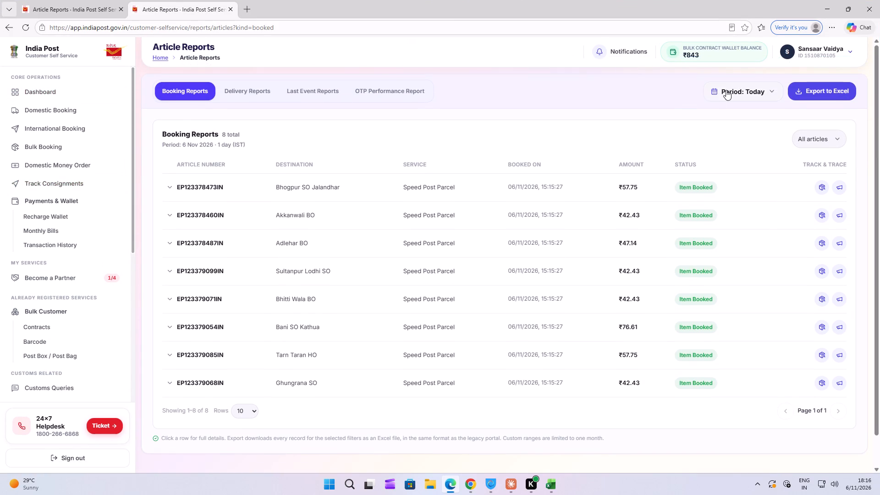
Set the booking report period to a custom range from 1 to 6 November 2026.
left_click(726, 90)
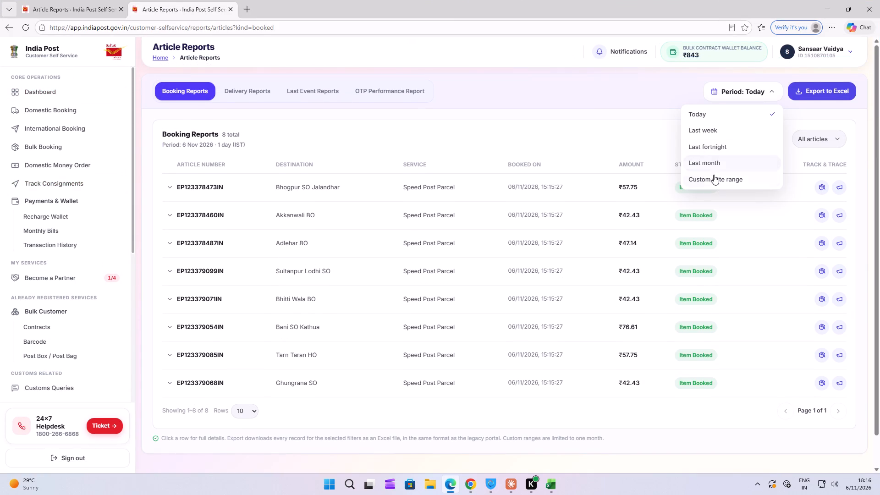
left_click(714, 177)
left_click(769, 199)
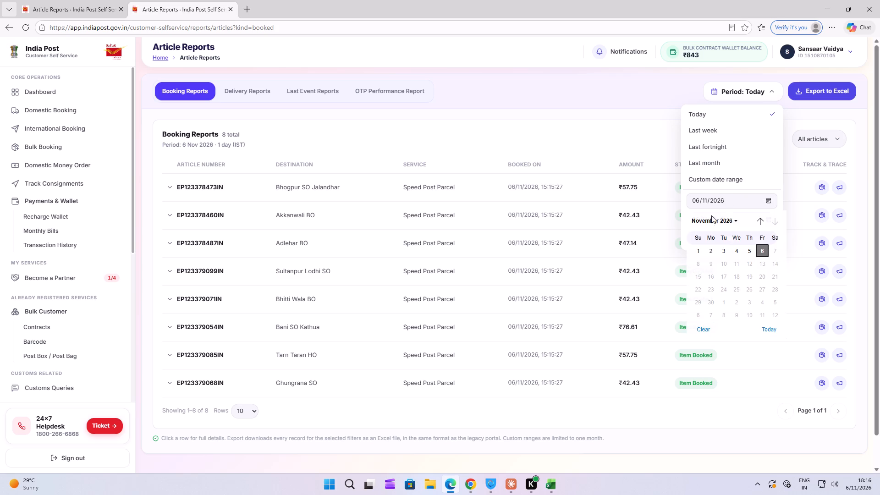
left_click(698, 253)
left_click(742, 219)
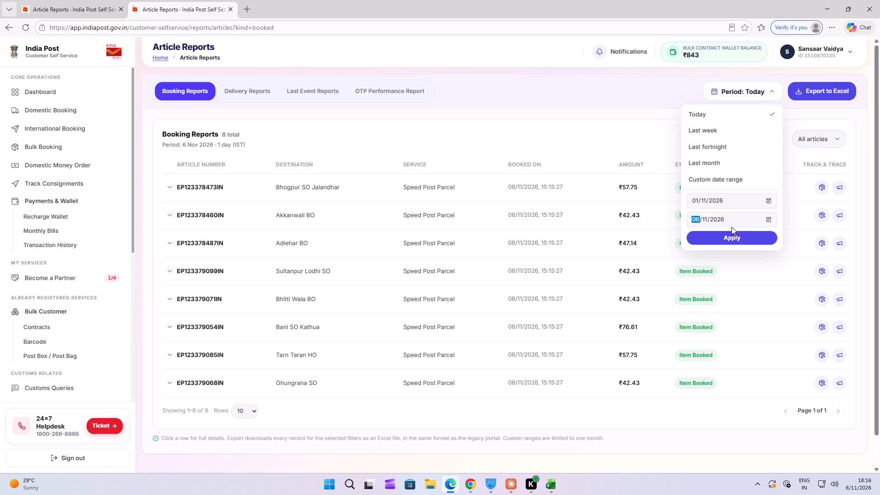
left_click(738, 236)
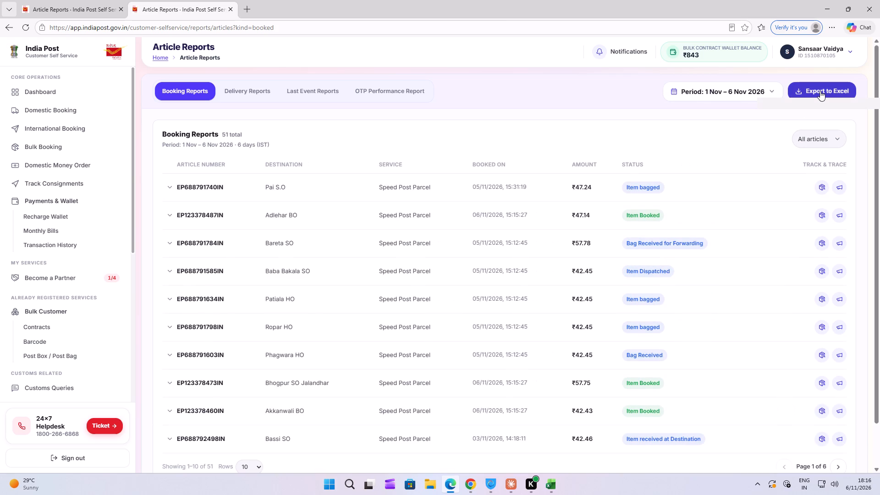
Export the booking report to Excel, open exported_data (2).xlsx and enable editing.
left_click(820, 91)
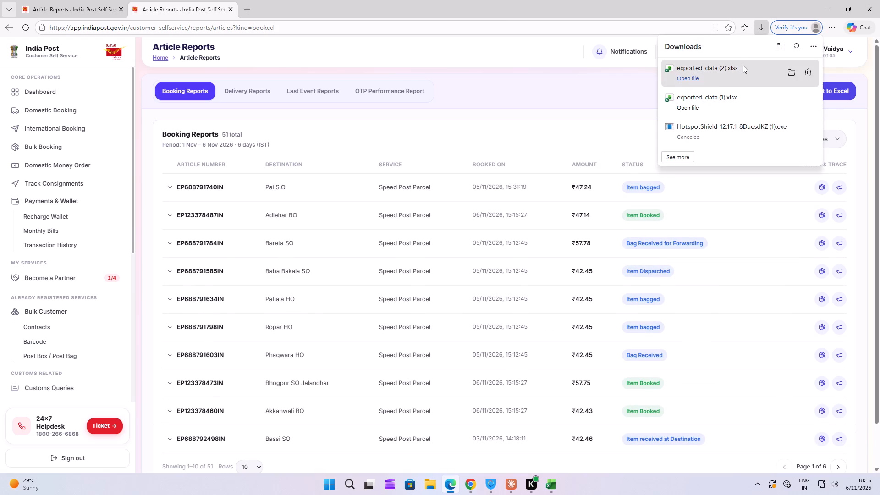
left_click(742, 65)
left_click(631, 221)
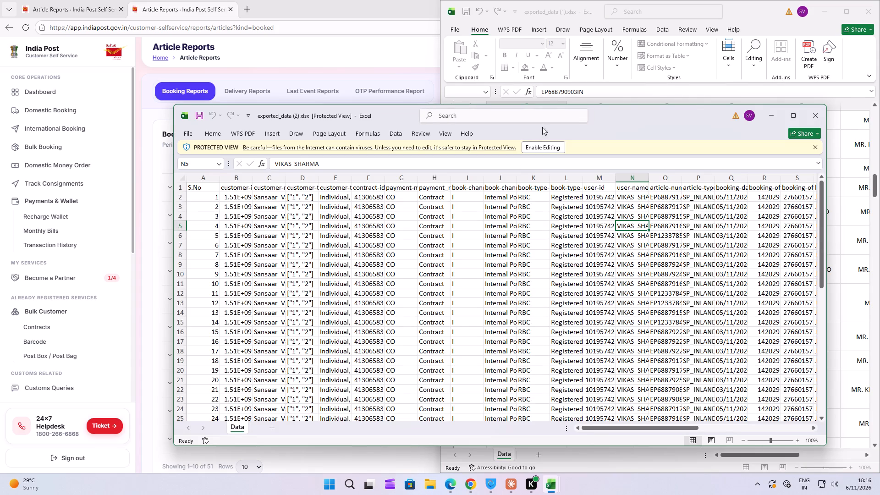
left_click(548, 140)
left_click(548, 144)
Search the new export for the row 301 customer's name and widen the item status column AC to about 122 pixels.
key("ctrl+f")
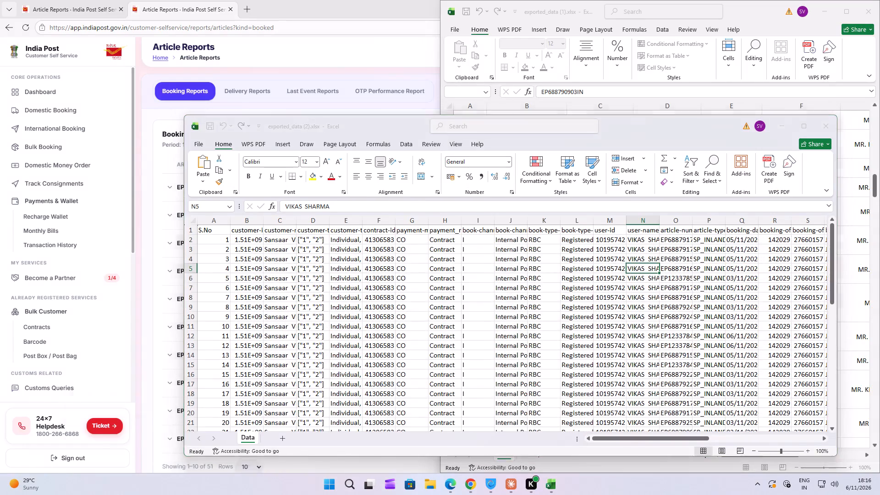
left_click(207, 463)
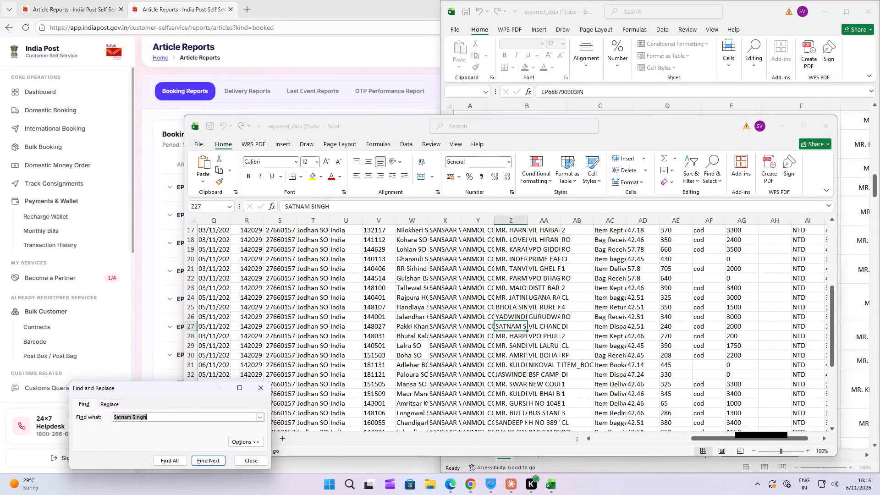
left_click_drag(627, 224, 654, 216)
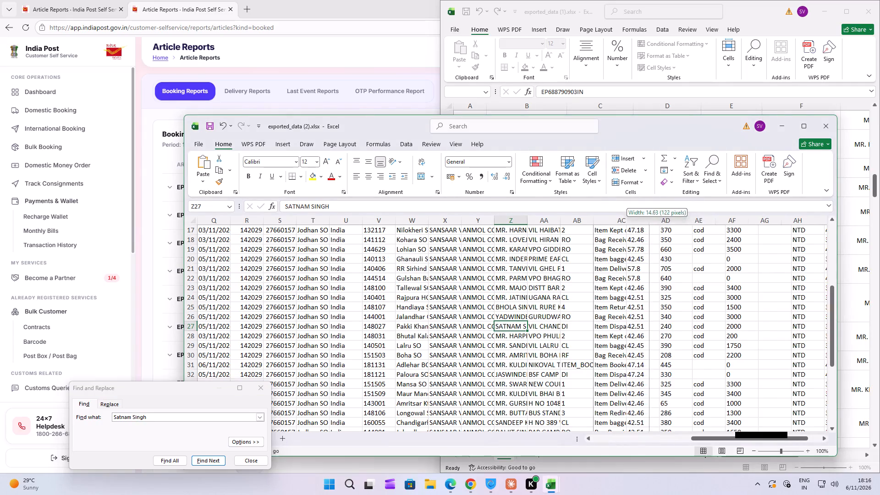
left_click_drag(654, 216, 654, 216)
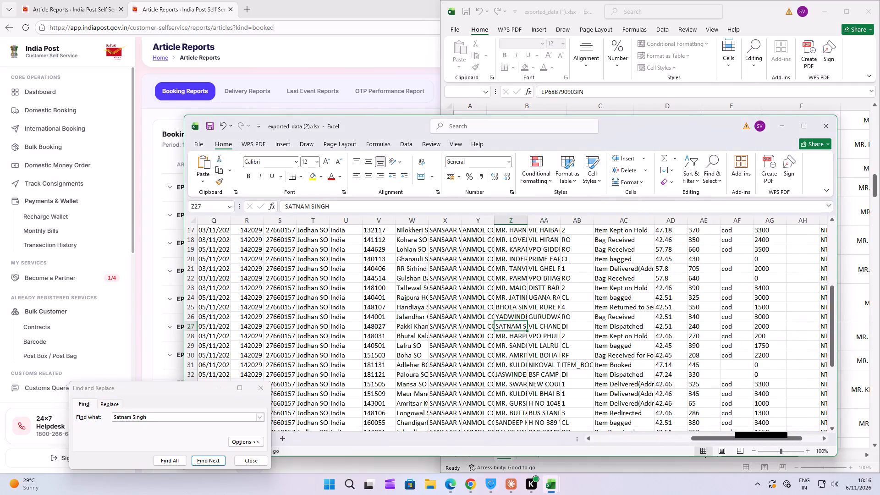
left_click_drag(256, 325, 195, 325)
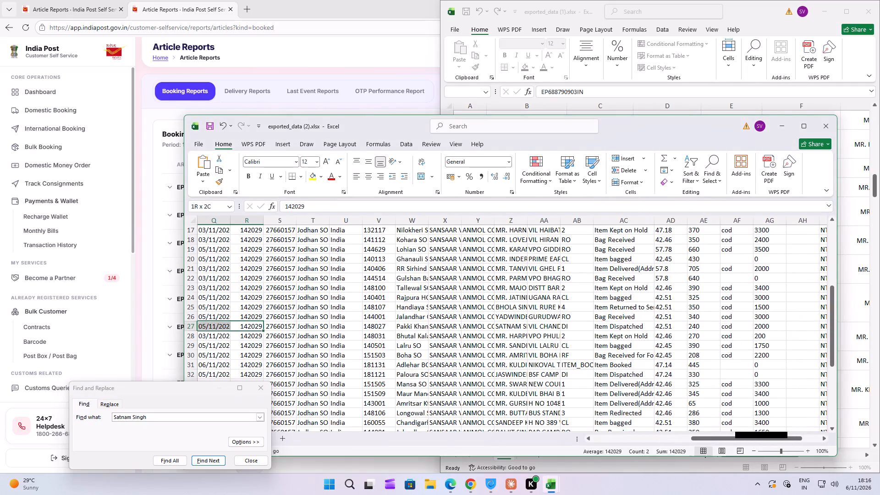
left_click_drag(195, 325, 251, 324)
left_click(217, 323)
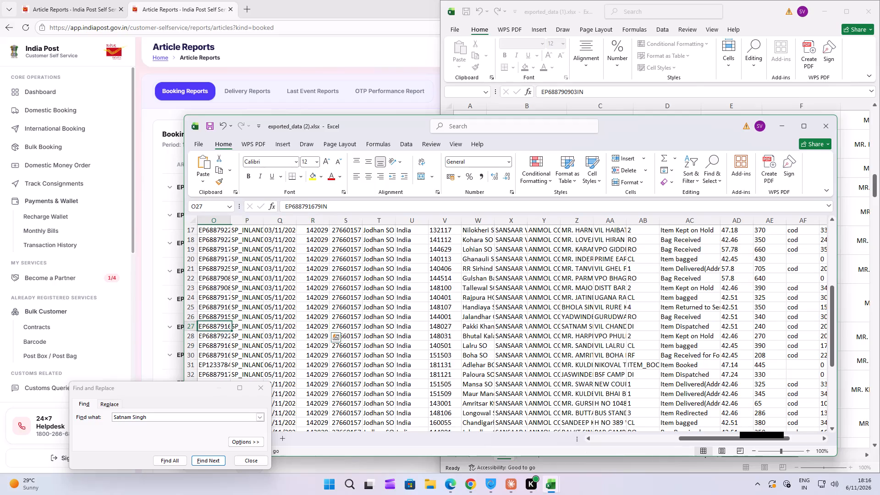
key("ctrl+c")
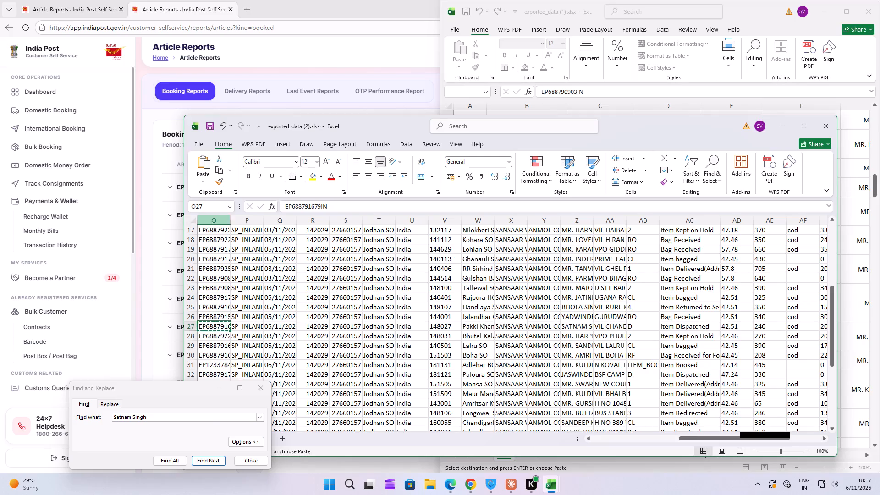
left_click(555, 481)
left_click(476, 484)
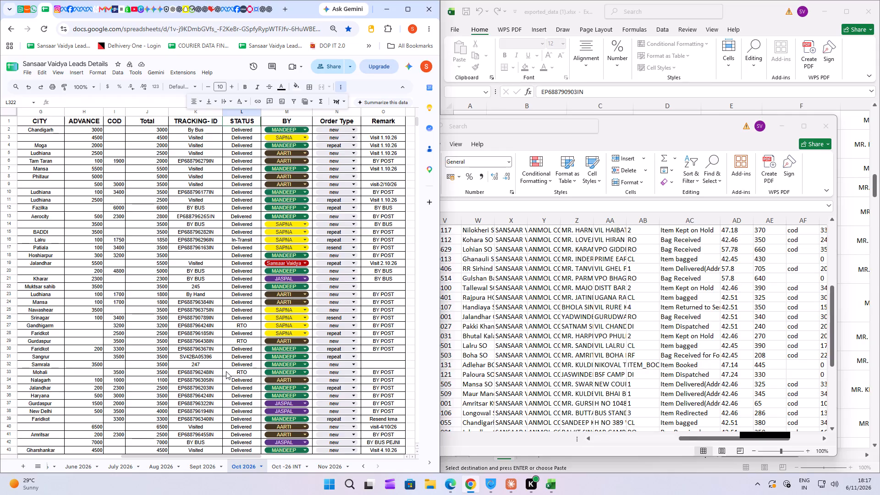
scroll(226, 371, "down", 12)
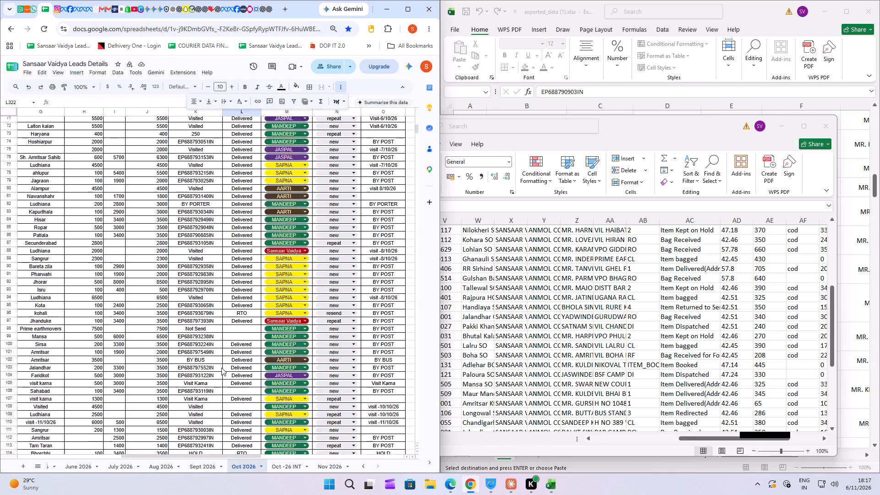
scroll(221, 368, "down", 11)
scroll(218, 366, "down", 17)
scroll(213, 371, "down", 8)
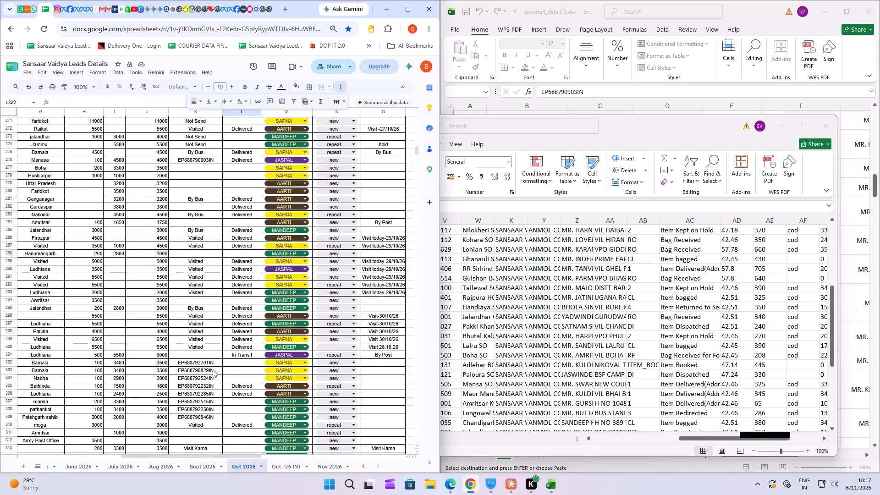
left_click_drag(211, 261, 0, 266)
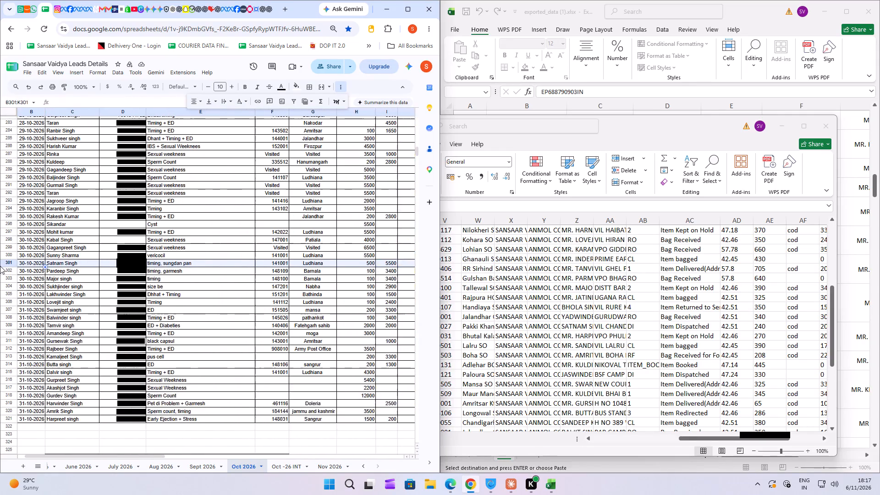
left_click_drag(0, 266, 322, 243)
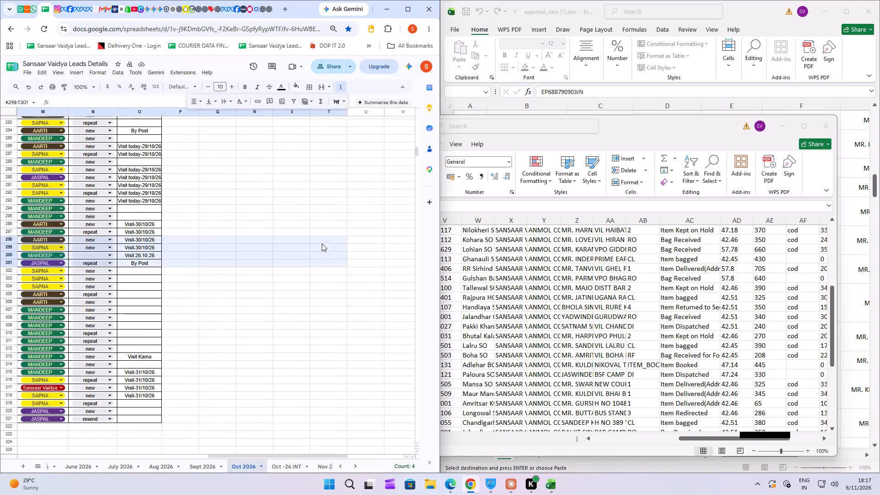
left_click_drag(322, 243, 144, 262)
left_click(144, 262)
key("ctrl+v")
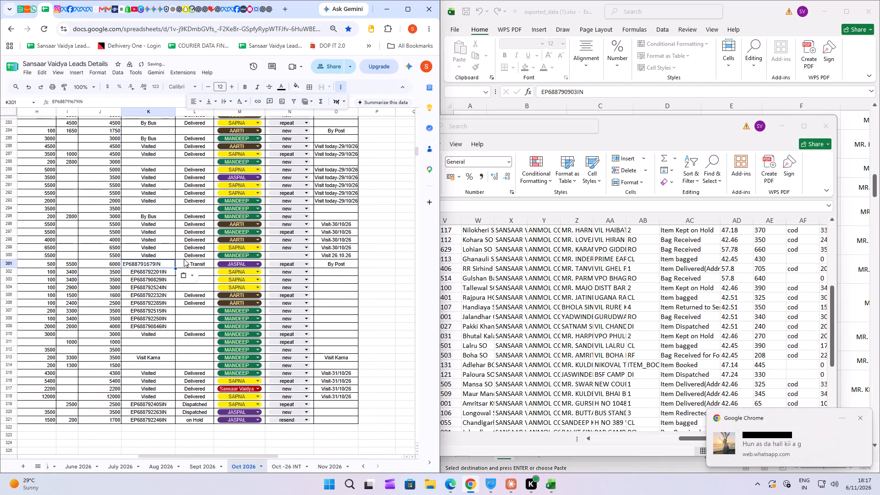
key("ctrl+z")
key("ctrl+shift+v")
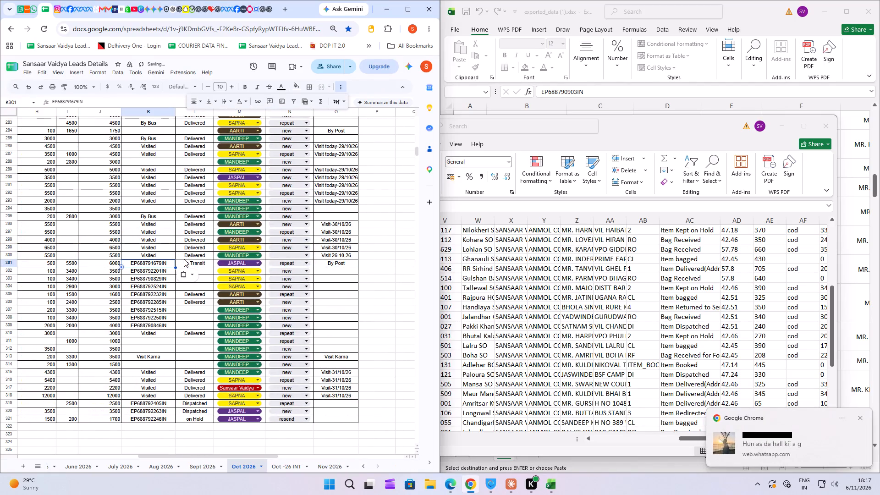
Replace the STATUS of row 301 with "Dispatched", copied from row 320.
left_click(196, 411)
key("ctrl+c")
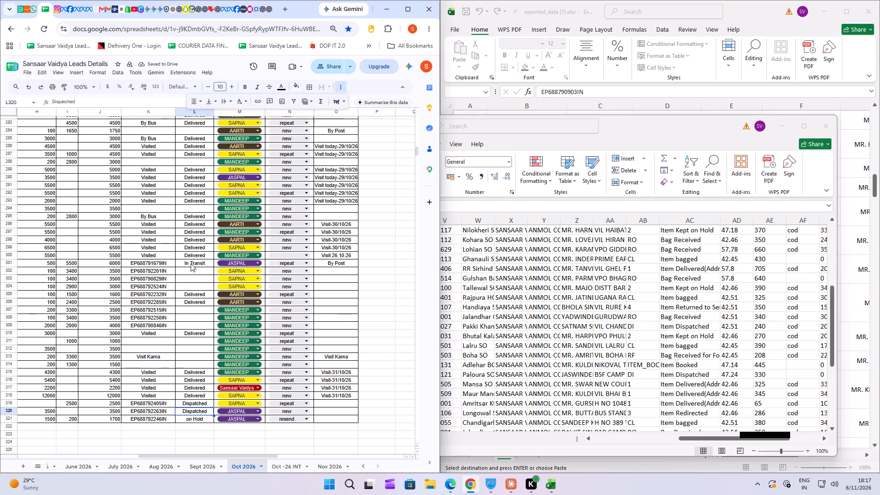
left_click(192, 263)
key("ctrl+v")
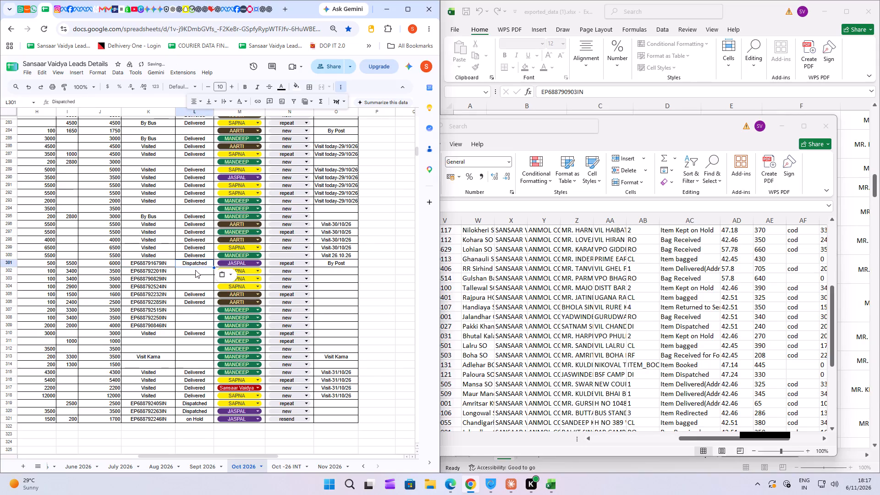
Review the tracking IDs and blank STATUS cells of the October leads, from the end of the list up to about row 212.
left_click(189, 275)
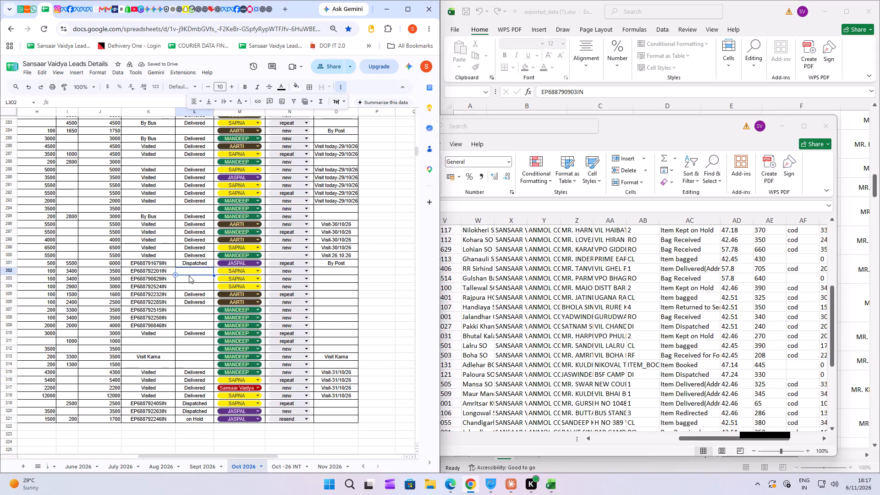
scroll(182, 314, "up", 2)
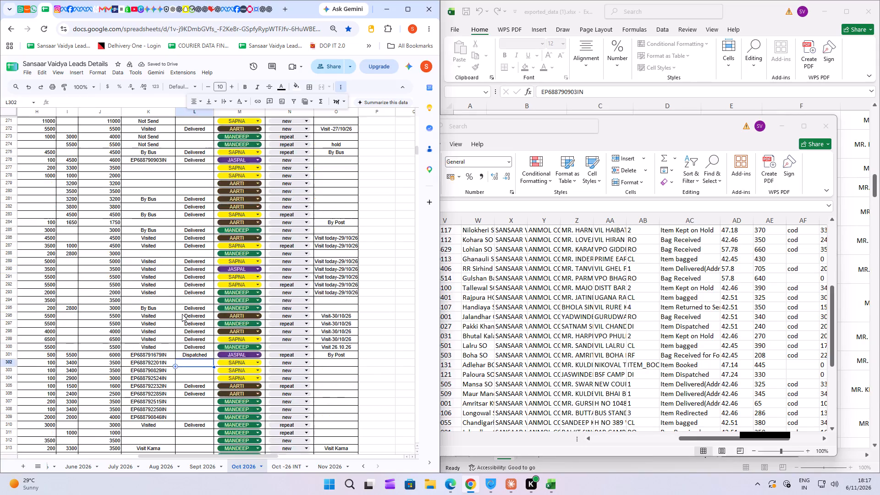
scroll(182, 314, "up", 2)
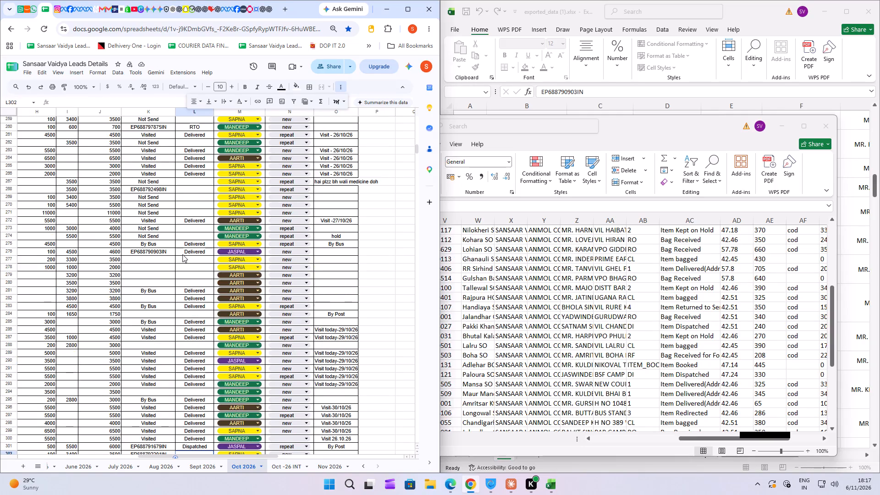
scroll(181, 256, "down", 1)
scroll(176, 311, "down", 2)
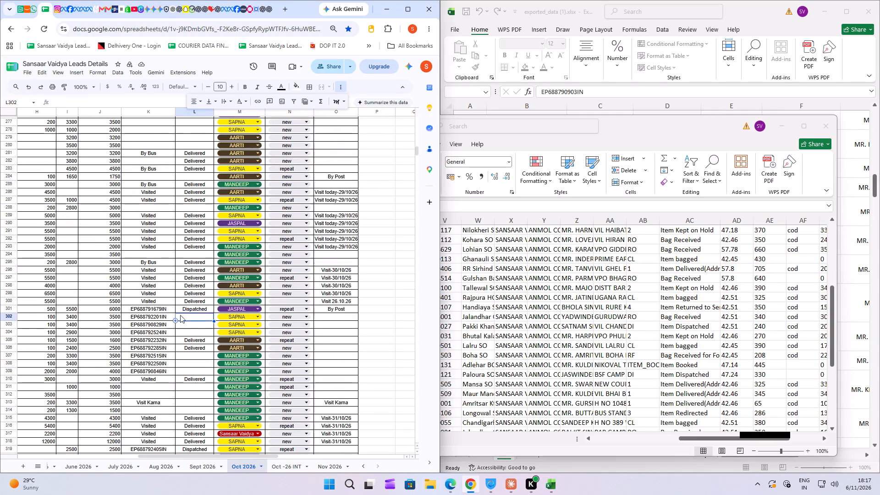
scroll(180, 313, "down", 2)
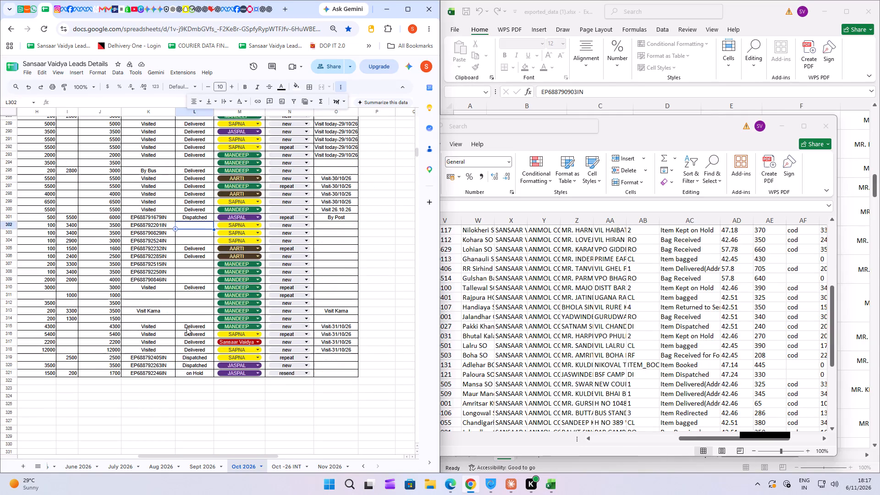
scroll(186, 327, "up", 8)
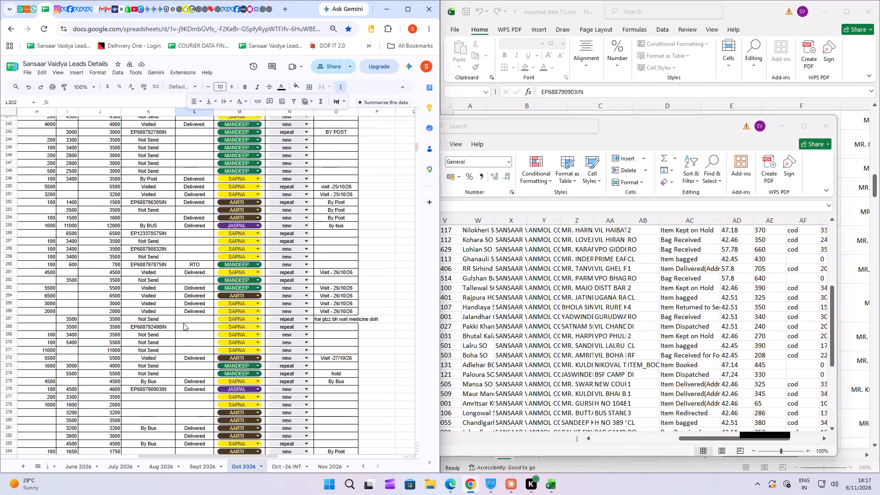
scroll(180, 301, "up", 4)
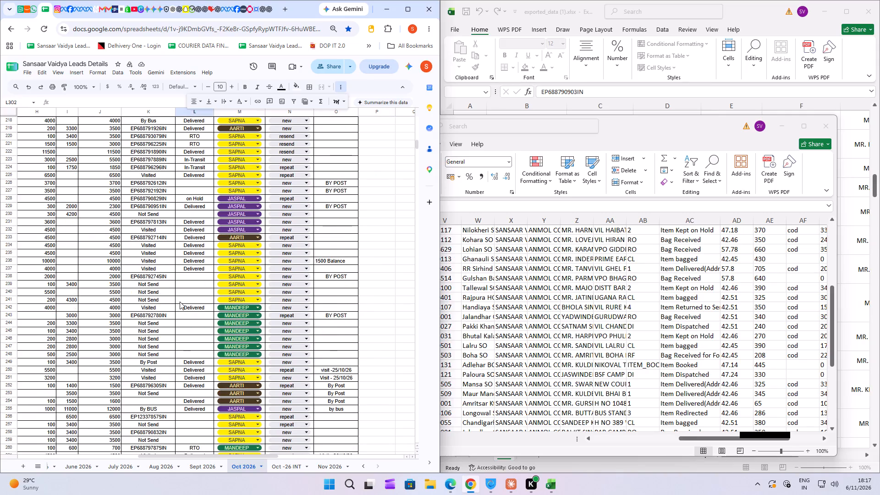
scroll(180, 302, "up", 1)
left_click_drag(163, 258, 148, 258)
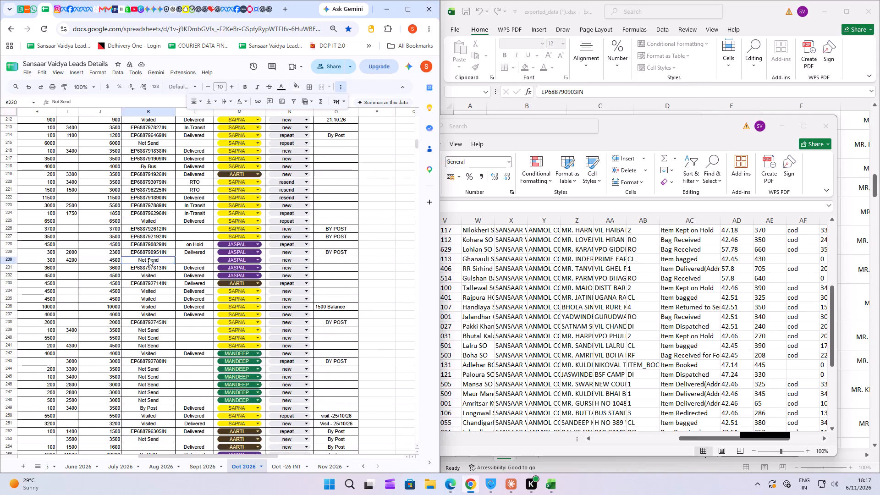
Copy the customer name from row 230 of the October leads and search for it in the exported_data (2) workbook.
left_click_drag(148, 258, 96, 261)
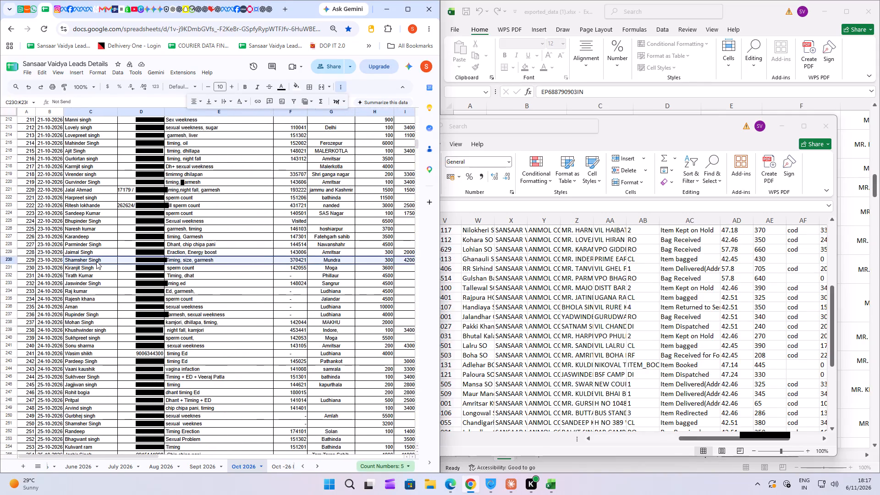
left_click(96, 261)
key("ctrl+c")
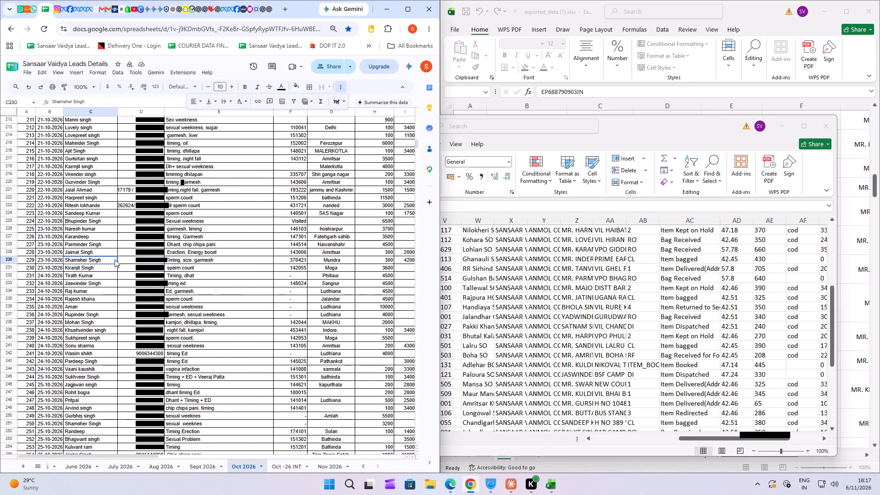
left_click(608, 262)
key("ctrl+f")
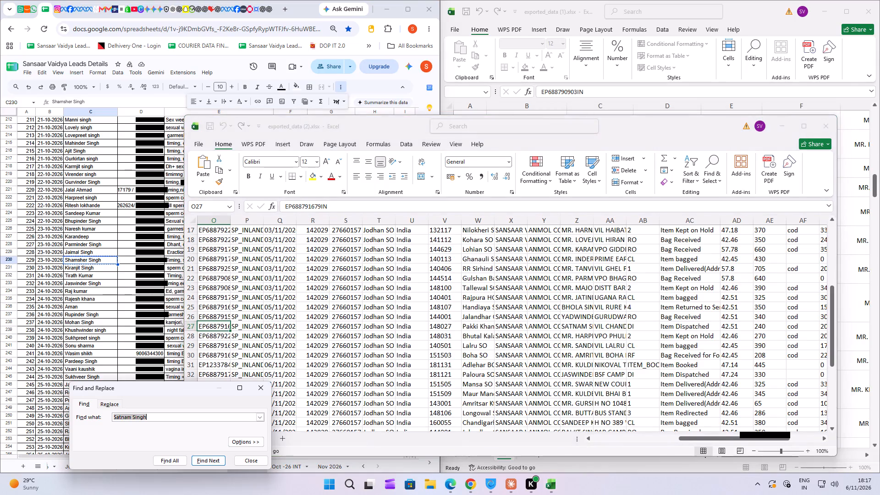
key("ctrl+v")
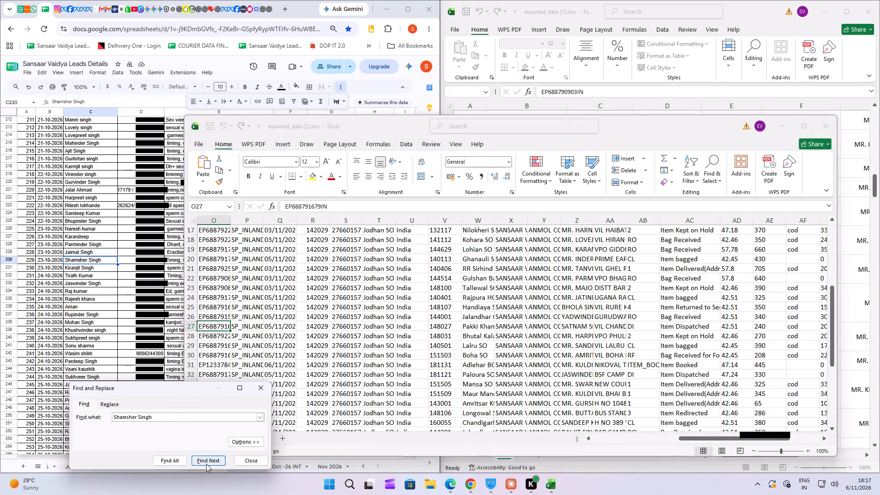
left_click(206, 464)
left_click(222, 455)
key("BackSpace")
left_click(205, 463)
left_click(228, 453)
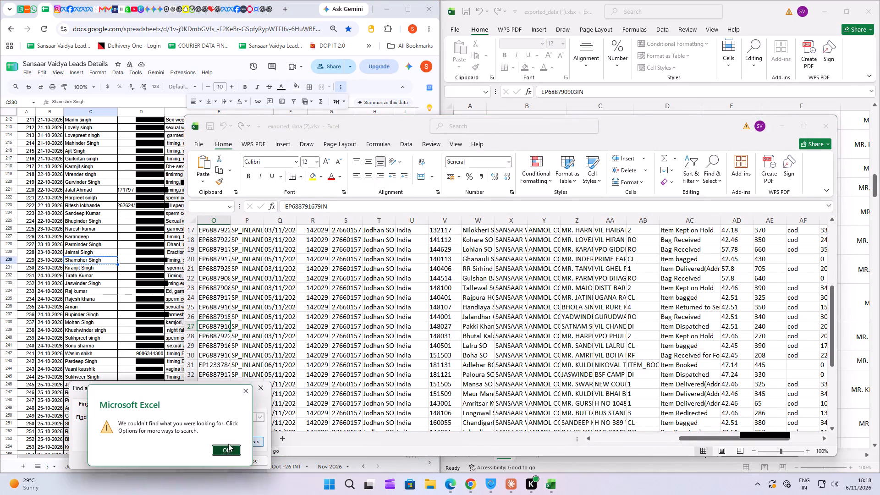
left_click(261, 387)
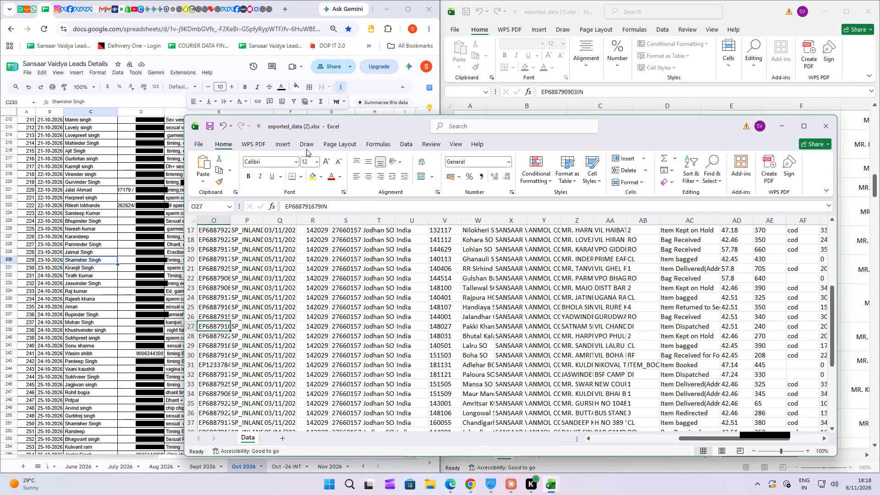
Repeat the search for the row 230 customer's name in exported_data (2), starting from another cell.
left_click(366, 336)
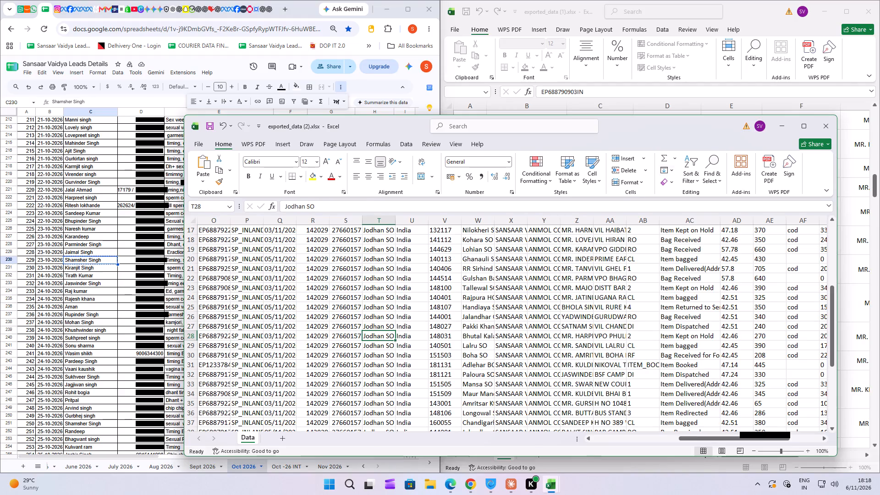
key("ctrl+f")
key("ctrl+v")
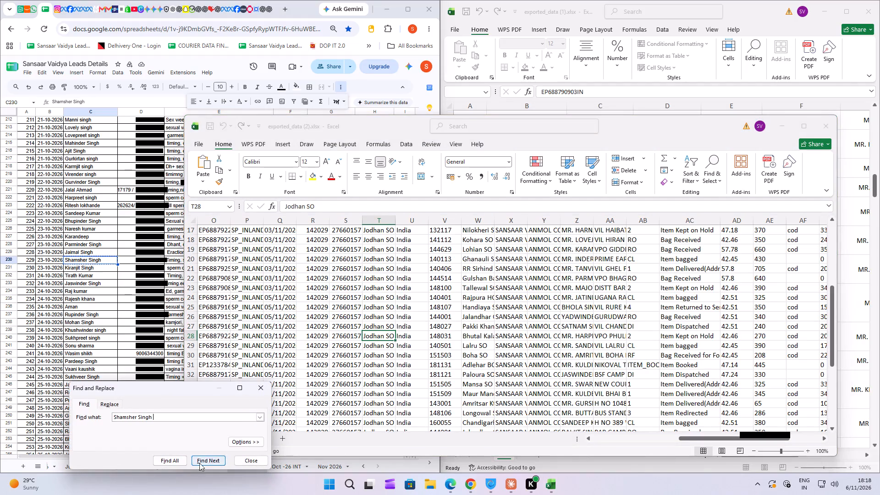
left_click(199, 463)
left_click(233, 451)
left_click(262, 389)
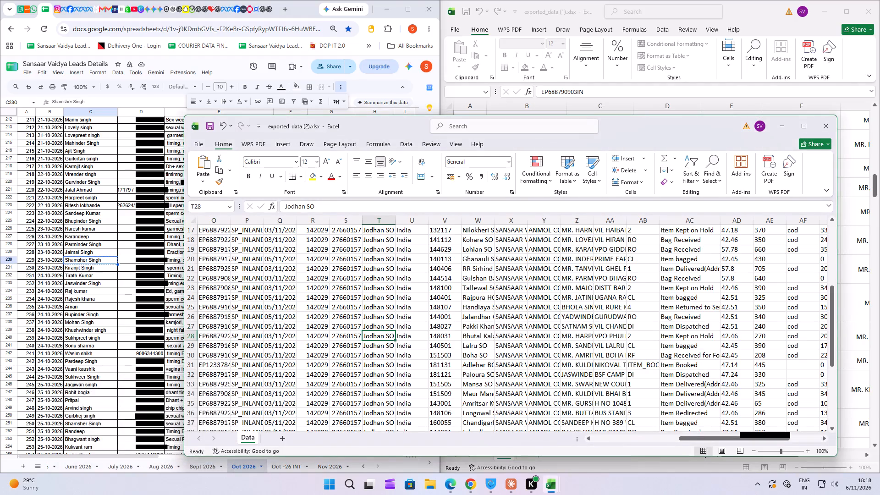
Delete columns P to U, from the SP_INLAND_PARCEL column through the India column, in exported_data (2).
left_click(514, 258)
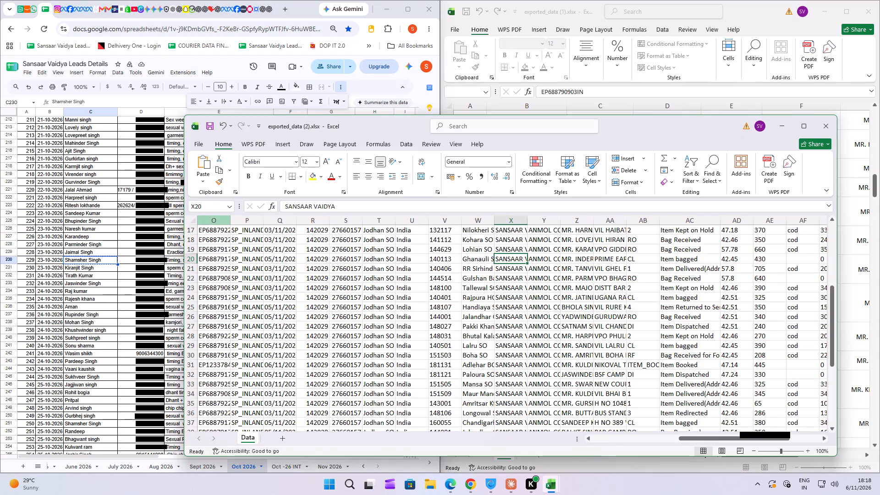
left_click_drag(255, 220, 297, 220)
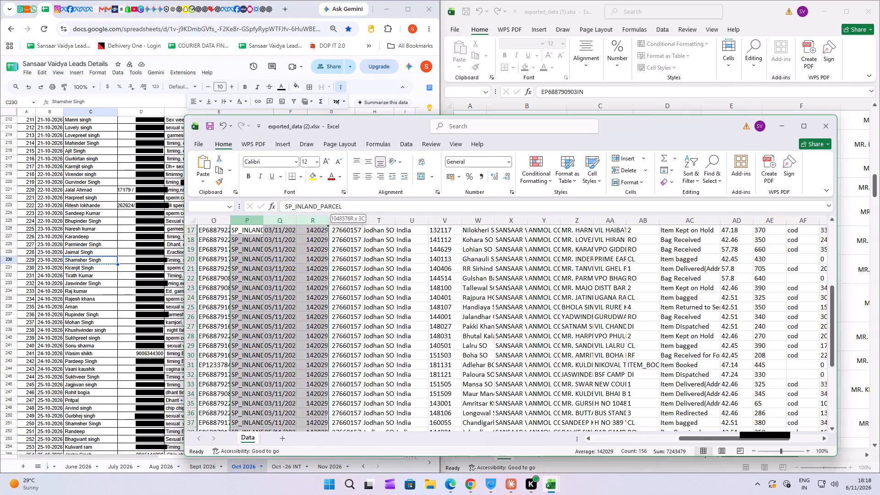
left_click_drag(297, 220, 252, 222)
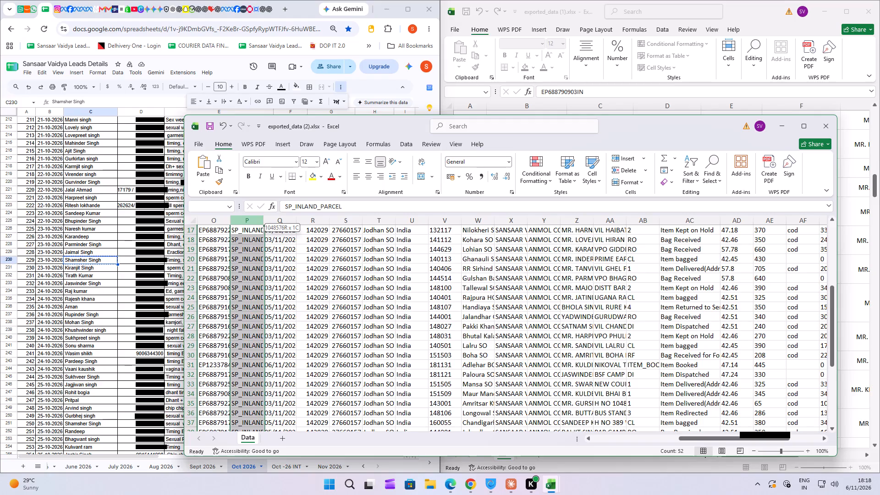
left_click_drag(252, 222, 369, 224)
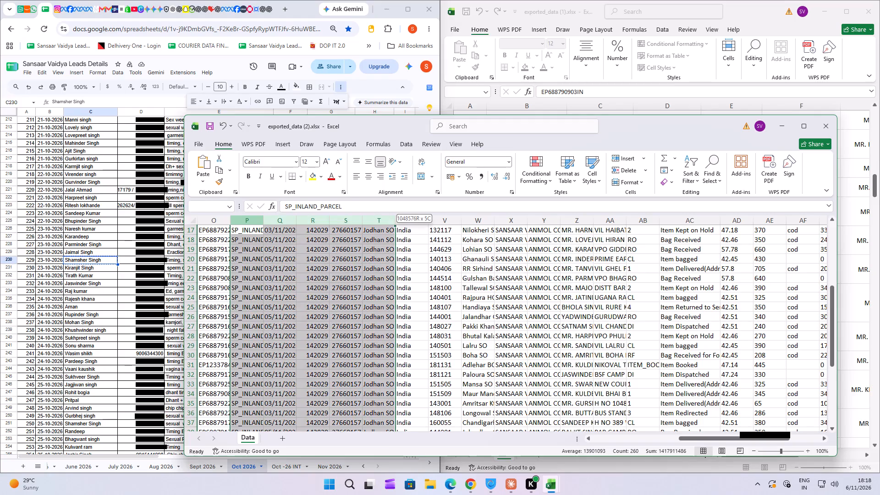
left_click_drag(369, 224, 389, 224)
left_click(418, 224)
left_click_drag(414, 220, 227, 217)
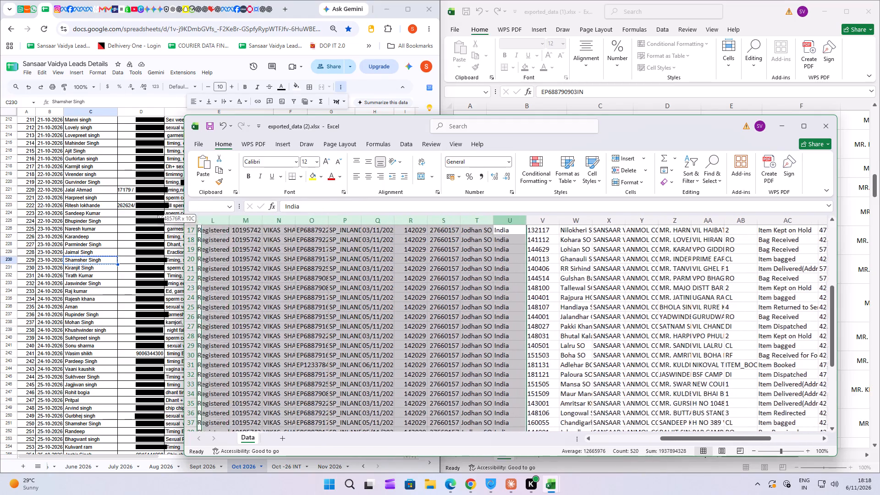
left_click_drag(227, 217, 346, 228)
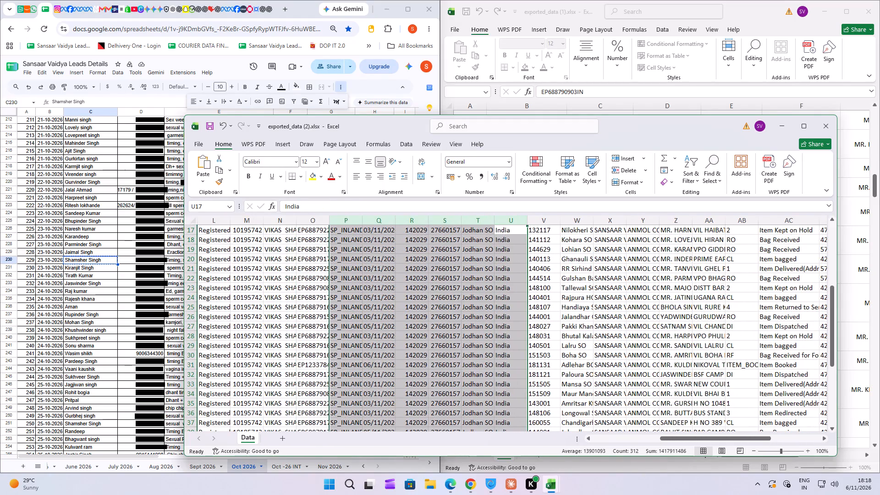
right_click(354, 220)
left_click(385, 327)
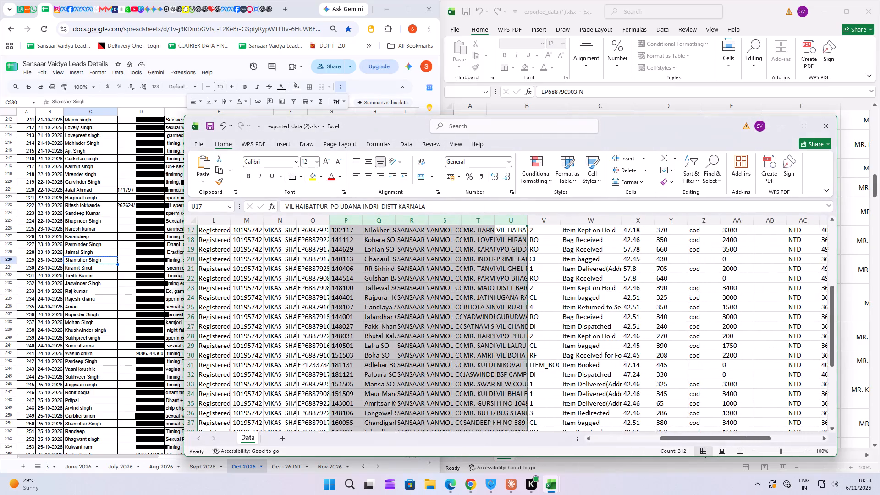
Delete columns B to N between the serial number and article number columns.
left_click_drag(284, 219, 145, 235)
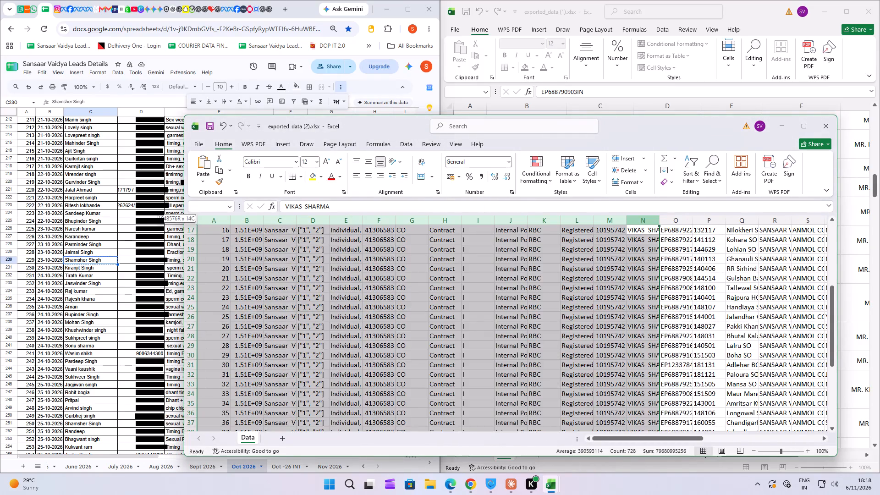
left_click_drag(145, 235, 253, 234)
right_click(254, 220)
left_click(284, 320)
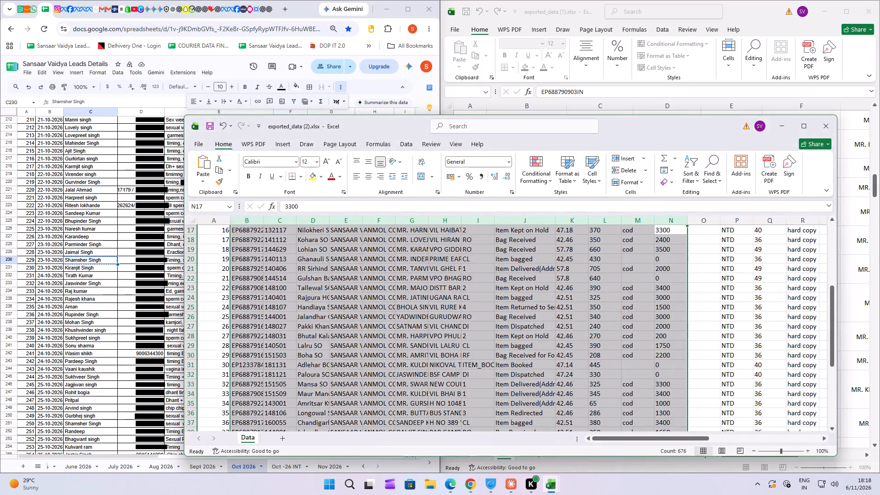
left_click_drag(383, 219, 390, 221)
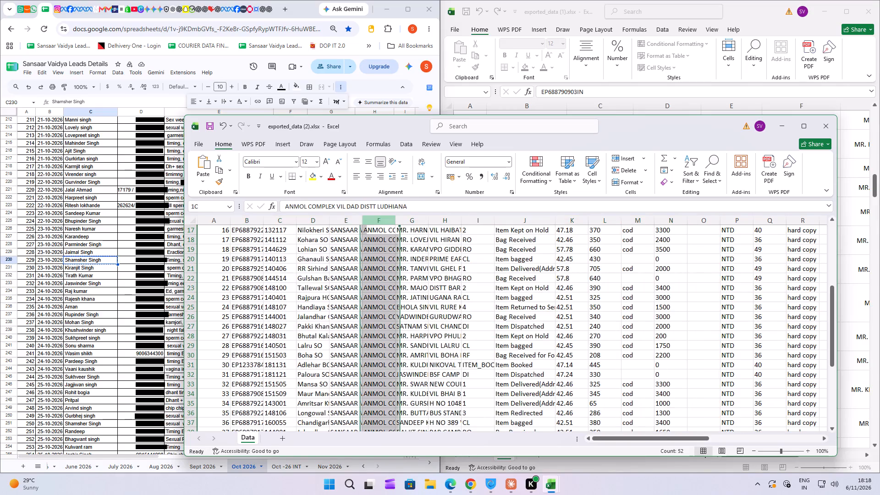
left_click_drag(390, 221, 338, 222)
right_click(341, 221)
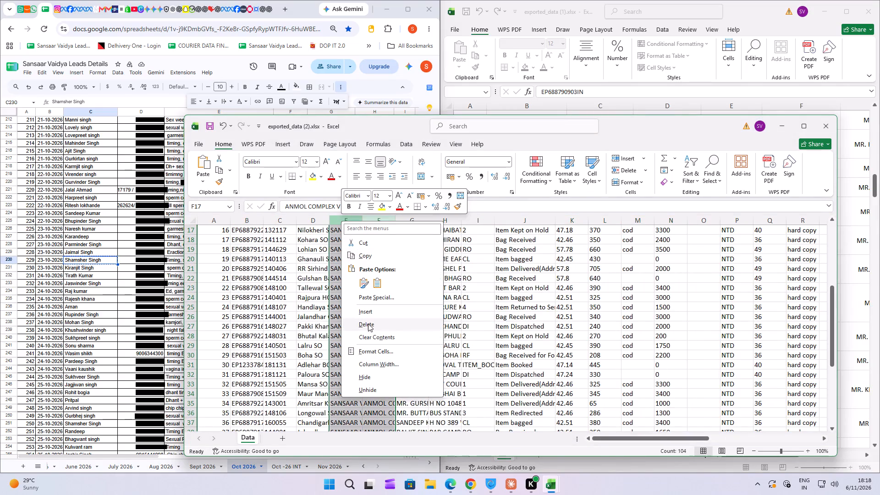
left_click(368, 324)
Widen column D to read its heading at the top of the sheet, and delete this destination-office-name column.
left_click_drag(331, 220, 340, 223)
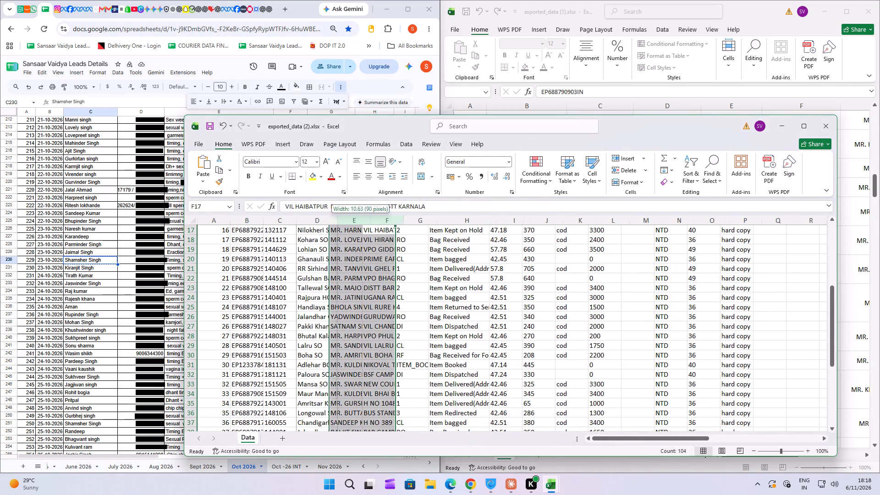
left_click_drag(340, 223, 341, 224)
scroll(345, 260, "up", 12)
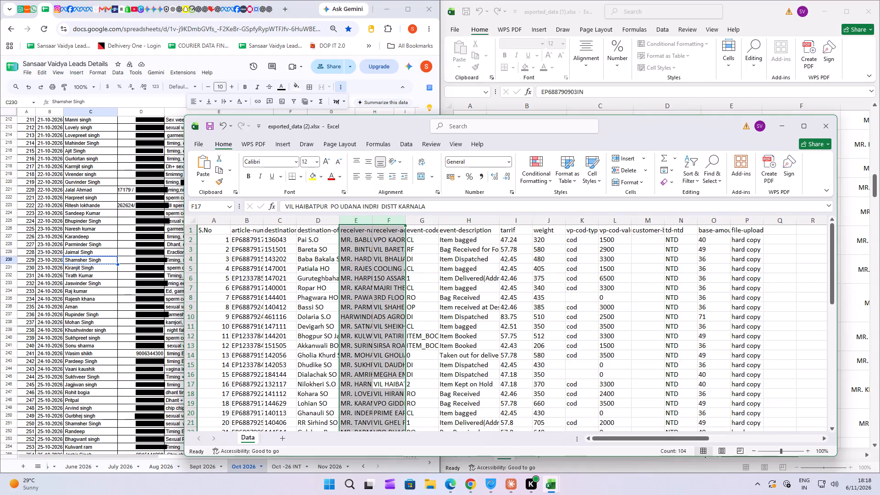
left_click_drag(339, 220, 368, 223)
left_click_drag(368, 223, 396, 225)
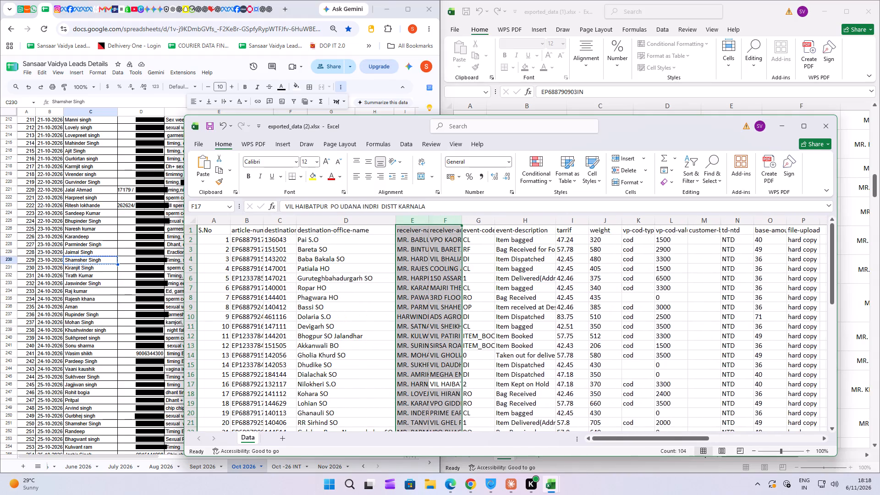
left_click(370, 220)
right_click(369, 220)
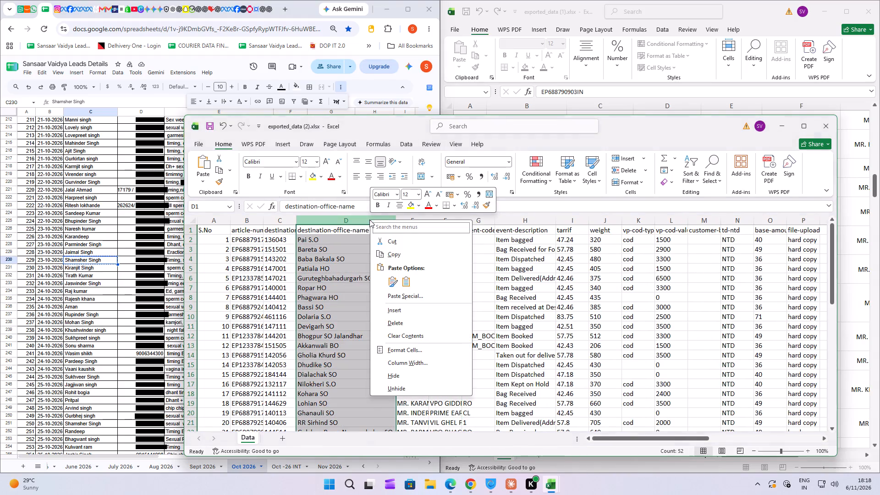
left_click(394, 323)
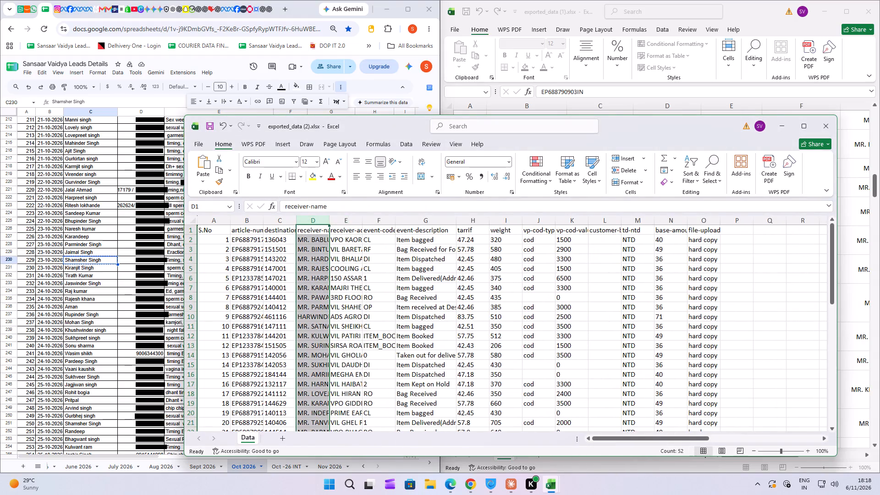
Widen the destination-pin and article-number columns so their headings and article numbers are fully readable.
right_click(291, 223)
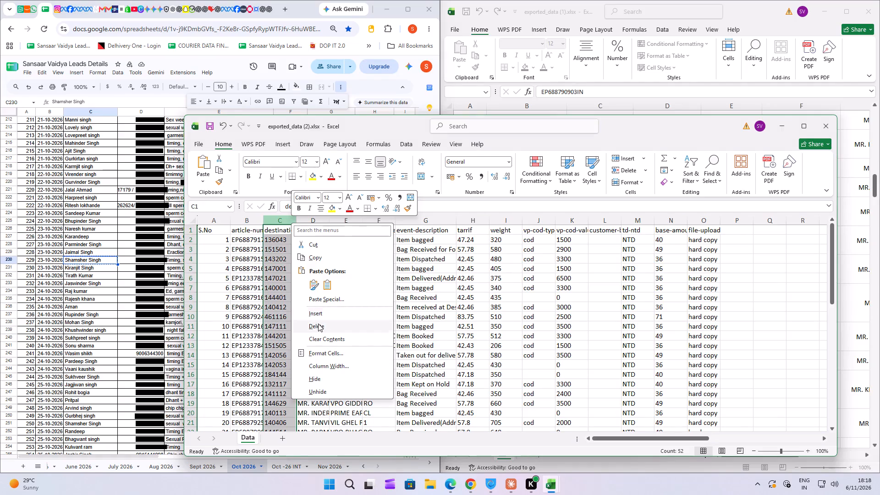
left_click(253, 295)
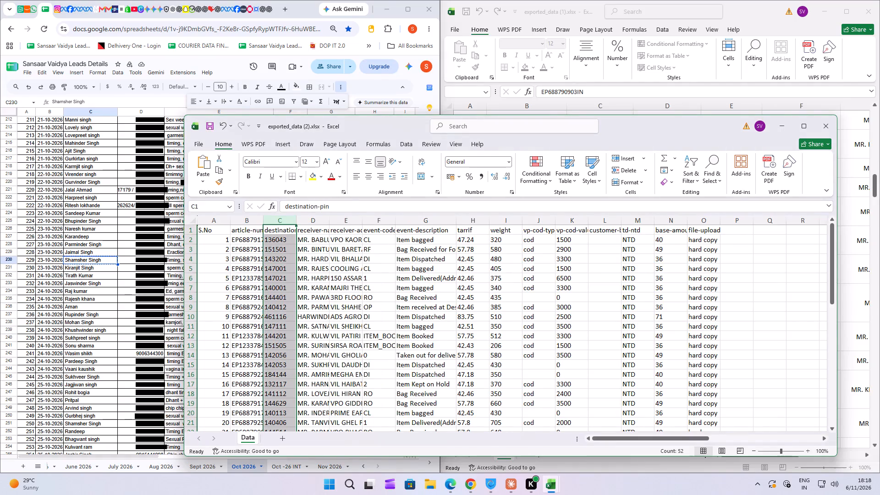
left_click_drag(298, 220, 334, 224)
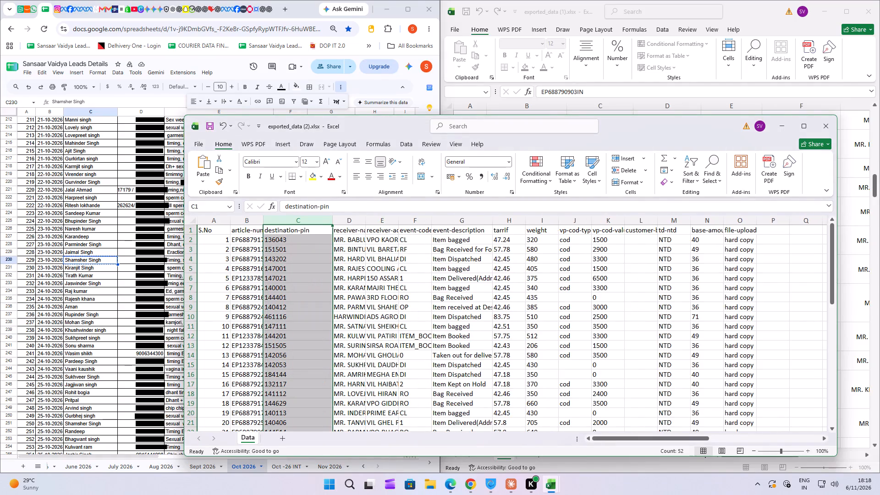
left_click_drag(264, 220, 295, 223)
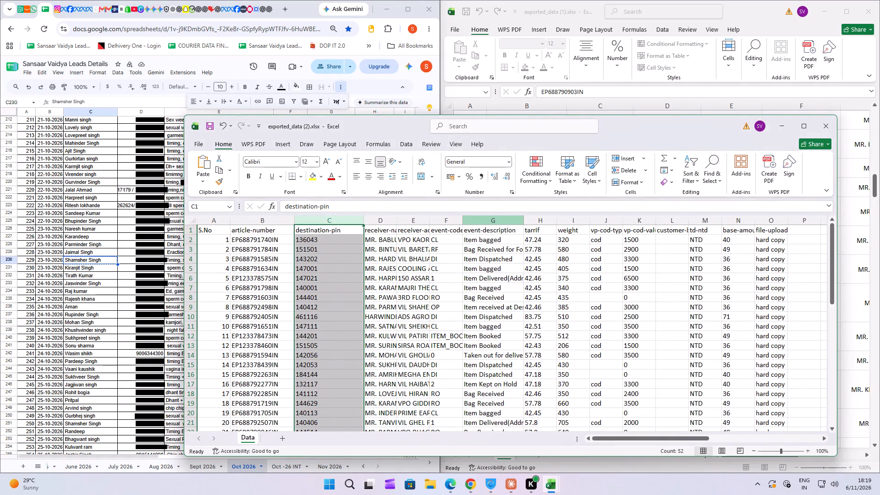
Delete columns H to O, from tarrif through file-upload.
left_click_drag(535, 223, 768, 221)
right_click(768, 221)
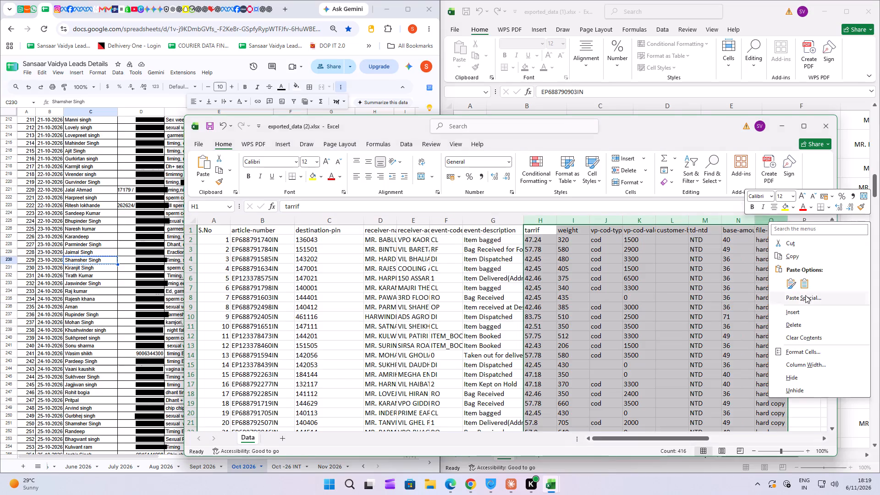
left_click(788, 323)
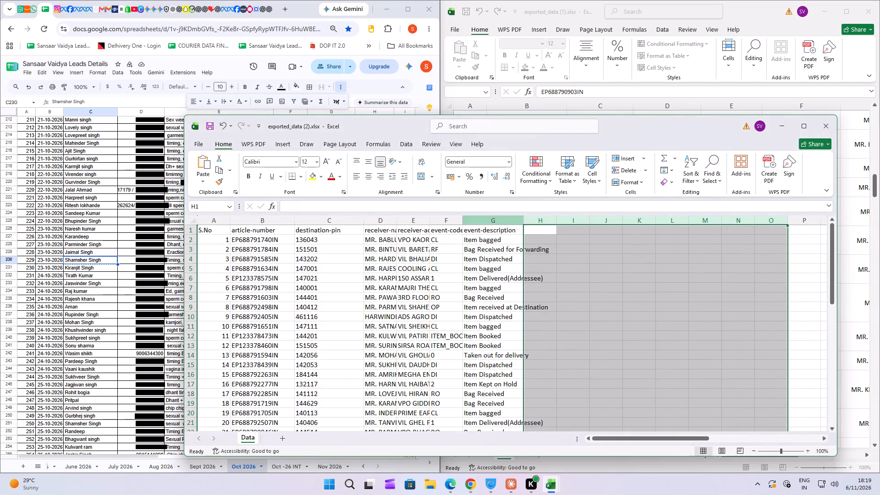
Wrap the text of the whole sheet and center it both vertically and horizontally.
key("ctrl+a")
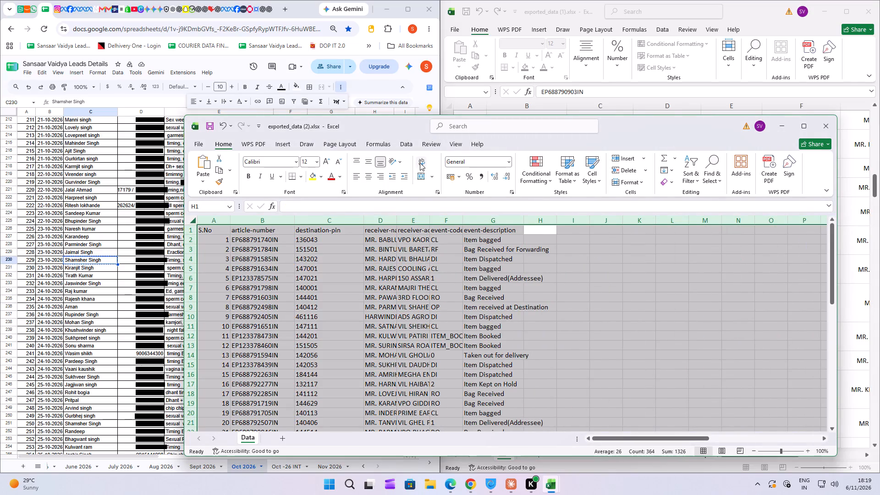
left_click(420, 163)
left_click(371, 161)
left_click(369, 184)
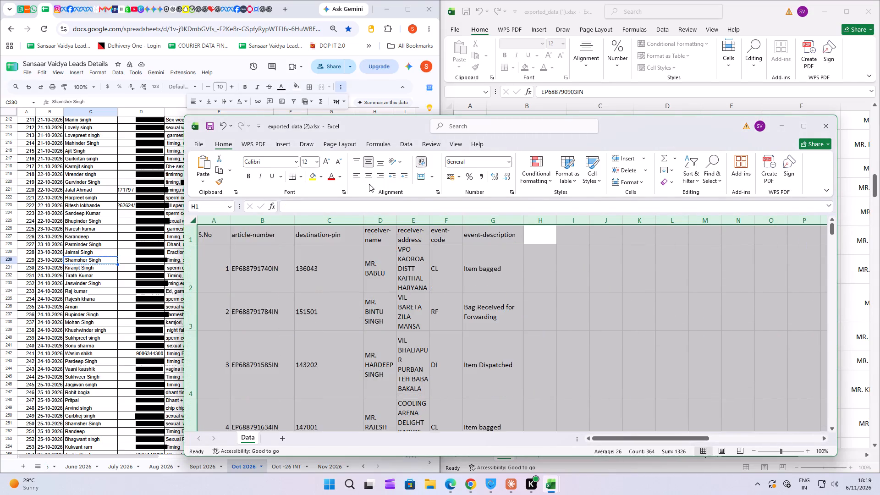
left_click(368, 178)
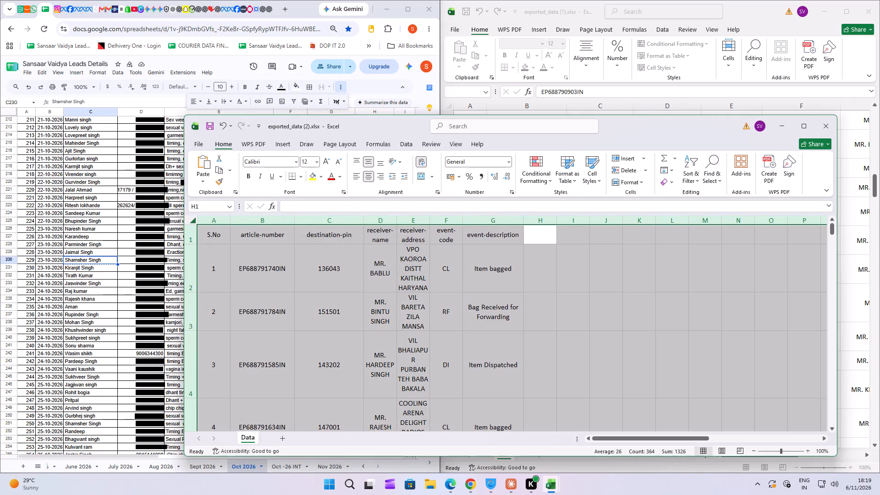
Widen all columns evenly and reapply text wrapping to the data table so the row heights fit the text.
left_click_drag(397, 220, 436, 220)
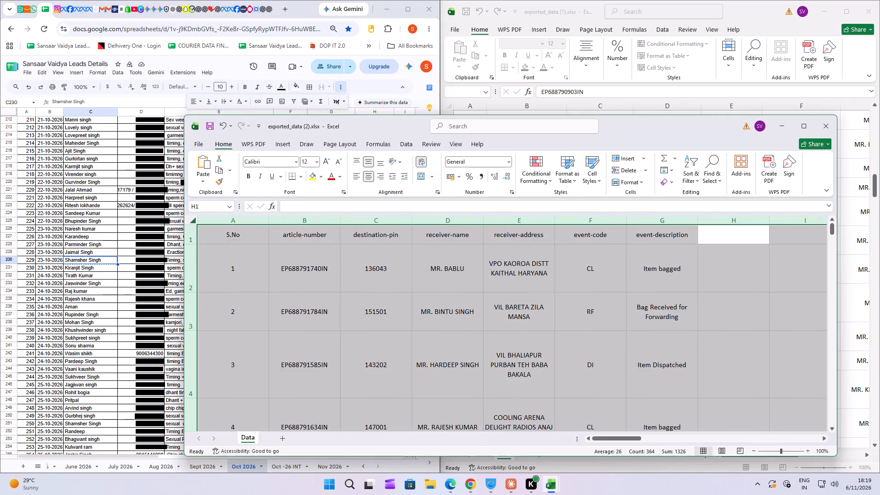
left_click(416, 266)
key("ctrl+a")
double_click(423, 162)
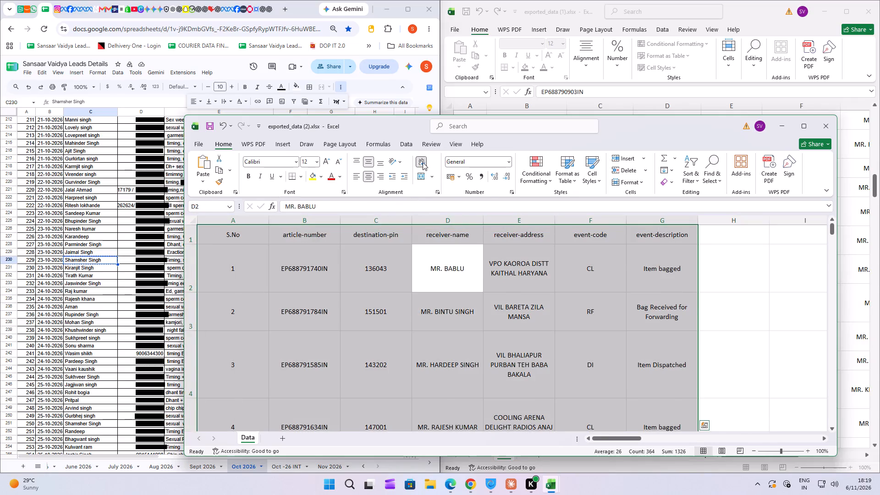
left_click(422, 162)
left_click(421, 165)
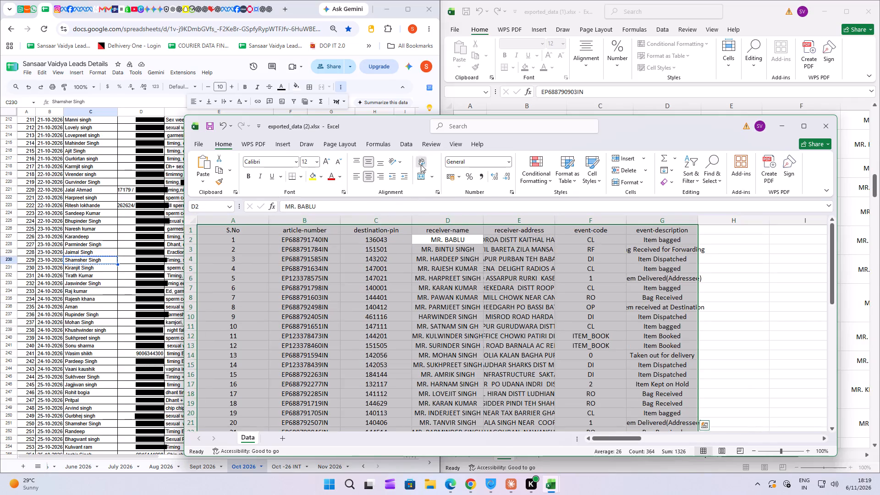
left_click(370, 284)
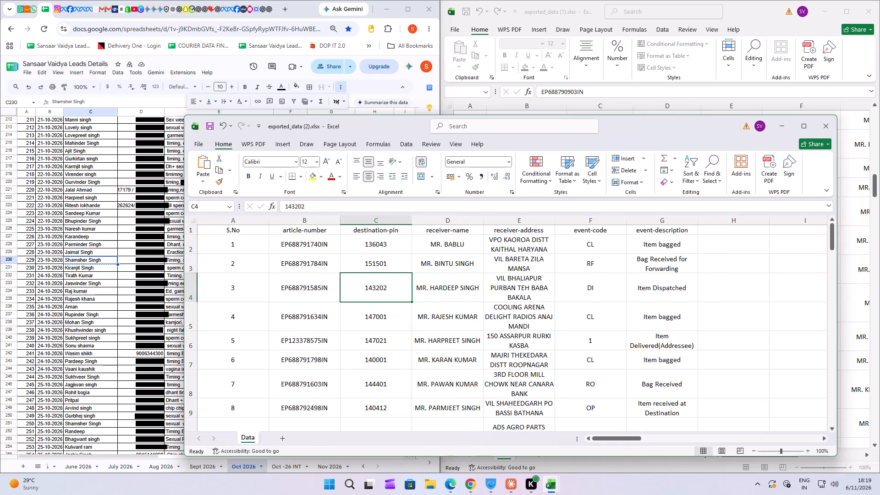
Save both exported workbooks, exported_data (2) and exported_data (1).
key("ctrl+s")
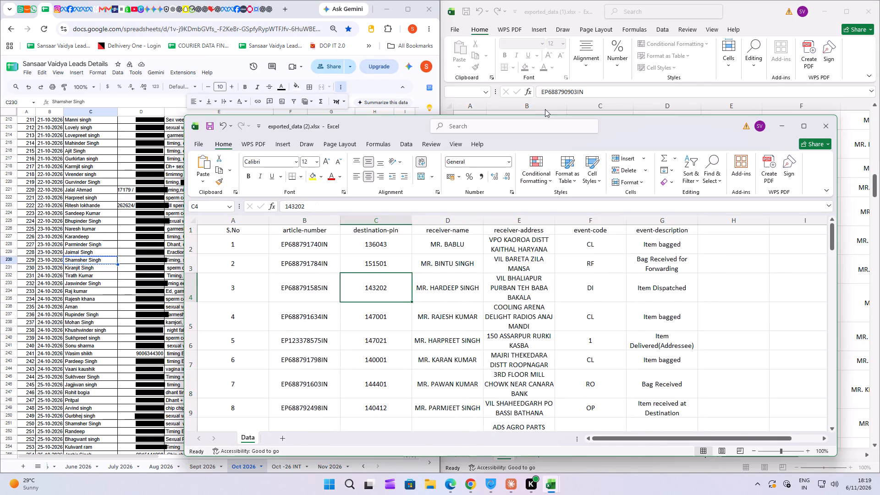
key("ctrl+s")
left_click(581, 103)
key("ctrl+s")
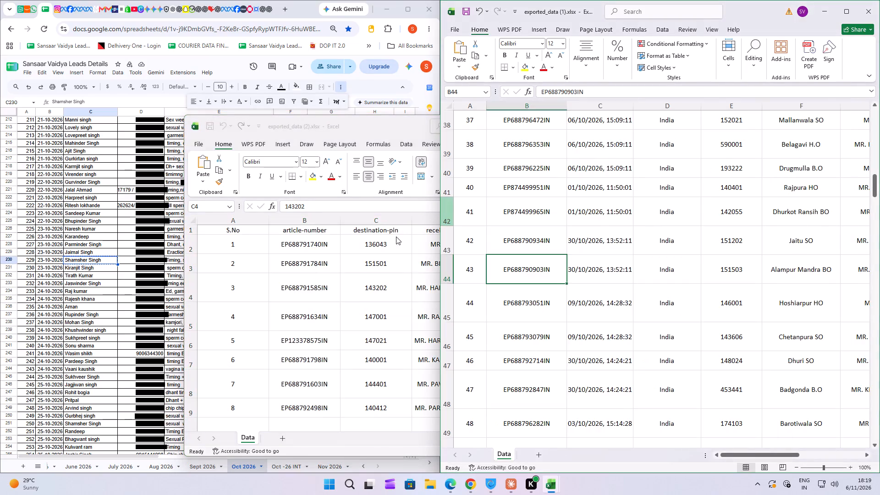
In the Oct 2026 leads sheet in Chrome, find the blank STATUS cells near the end and select row 307's tracking ID.
left_click(135, 295)
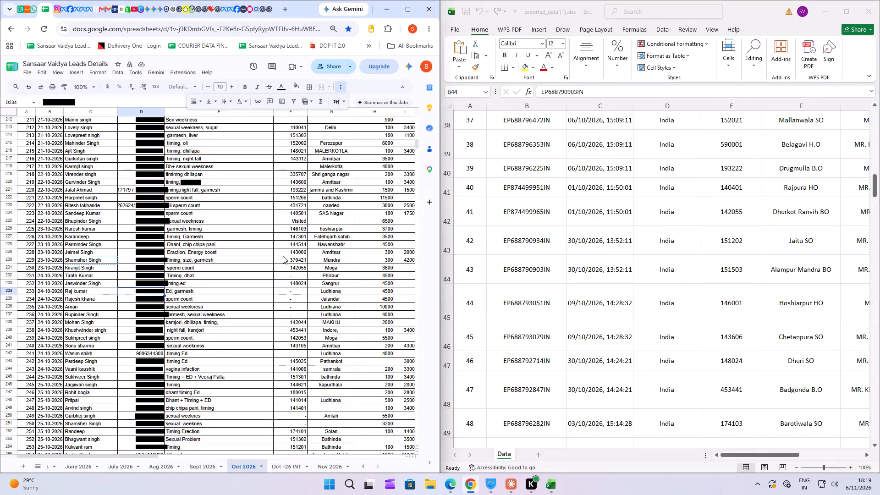
left_click_drag(141, 455, 196, 454)
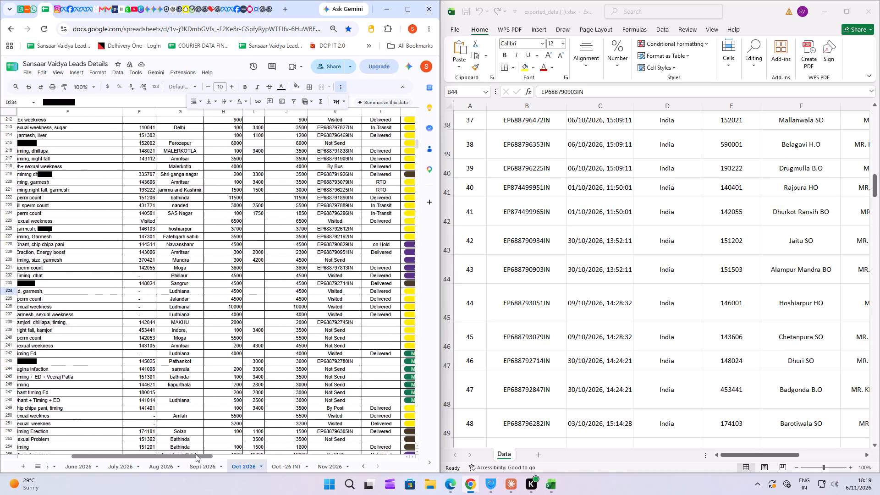
left_click_drag(196, 454, 225, 454)
scroll(227, 329, "down", 12)
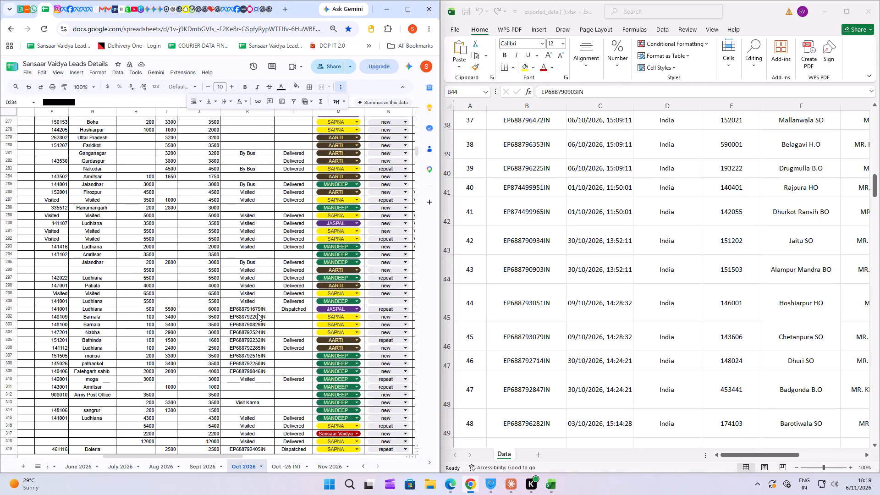
left_click(279, 310)
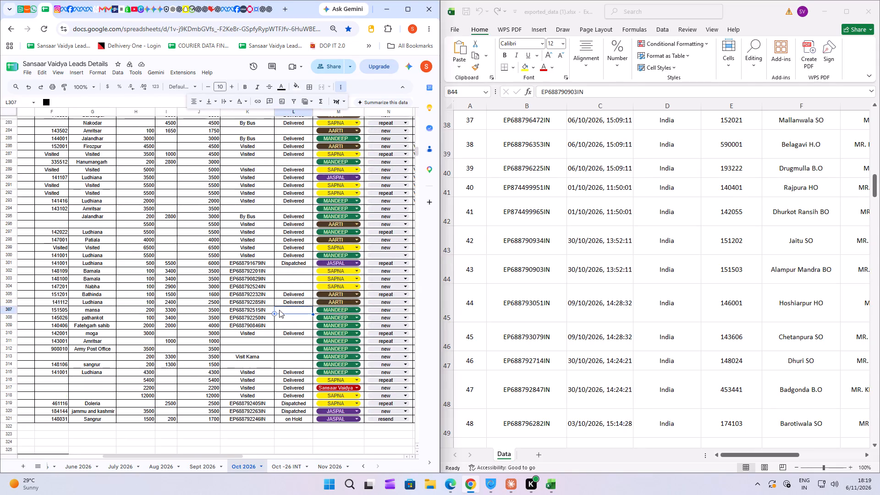
left_click(263, 309)
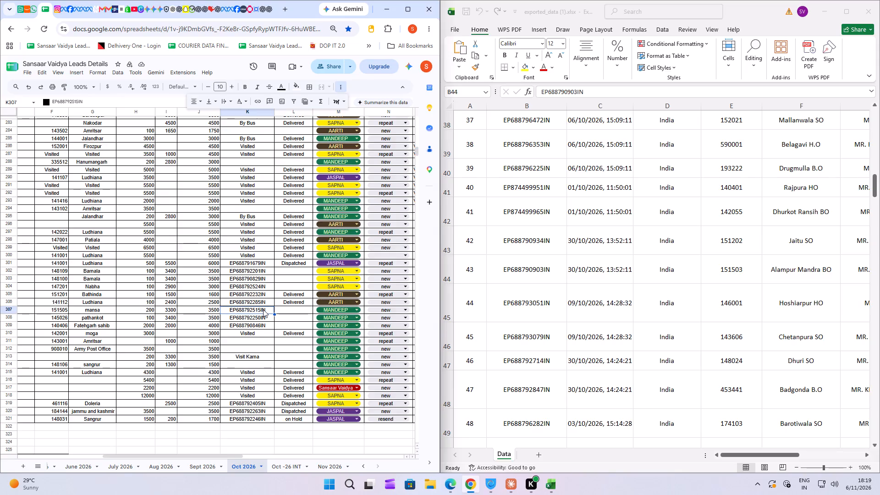
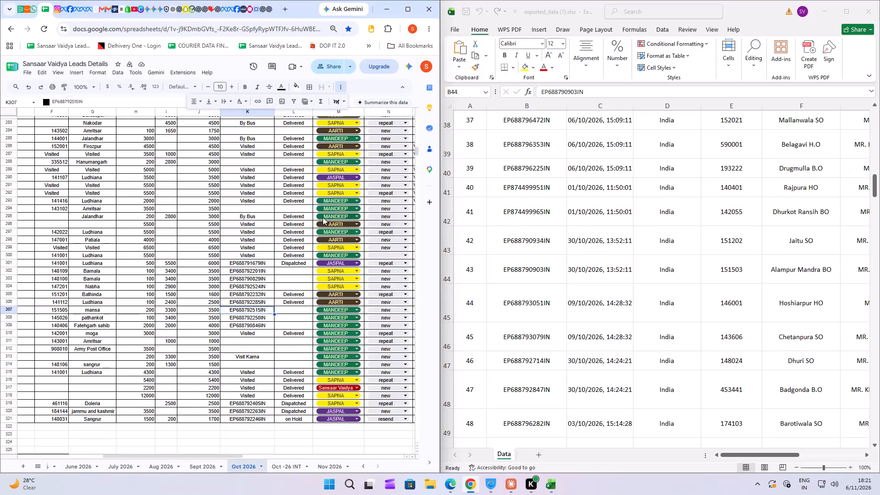
Add a filter to the Total through Order Type columns of the Oct 2026 sheet and show only rows with blank STATUS.
scroll(323, 217, "up", 17)
scroll(283, 160, "up", 18)
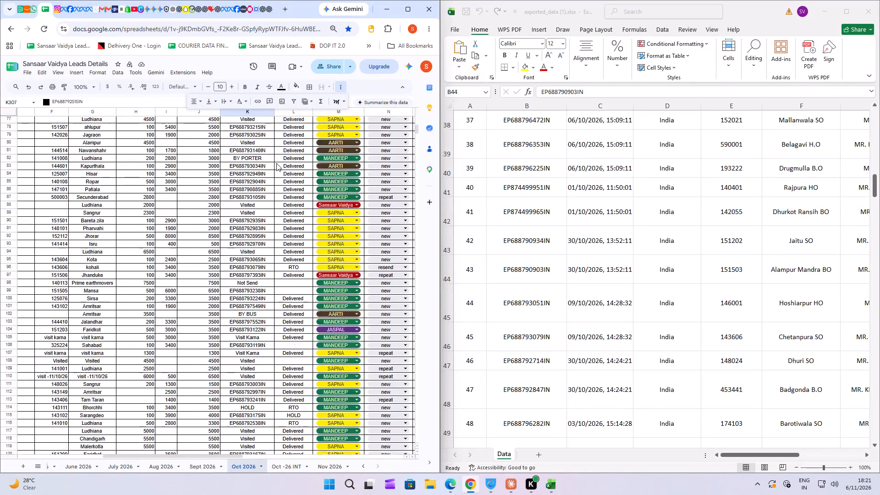
scroll(276, 163, "up", 16)
scroll(263, 163, "up", 6)
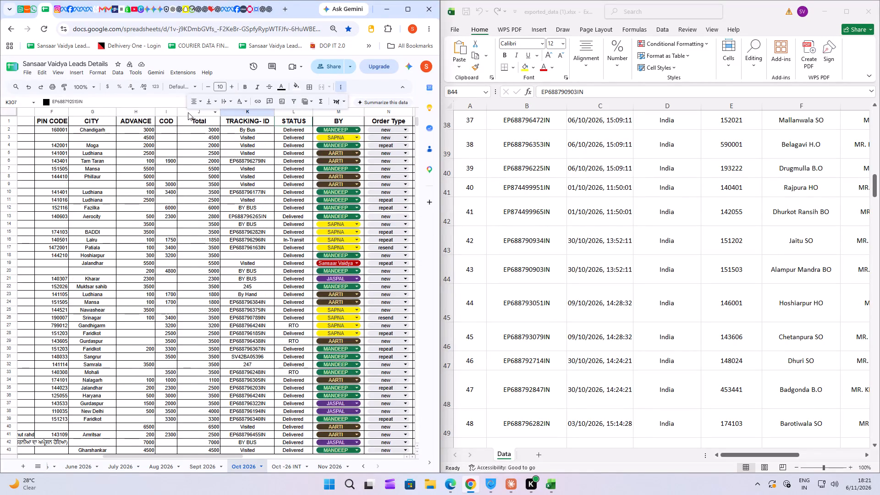
left_click_drag(188, 112, 343, 114)
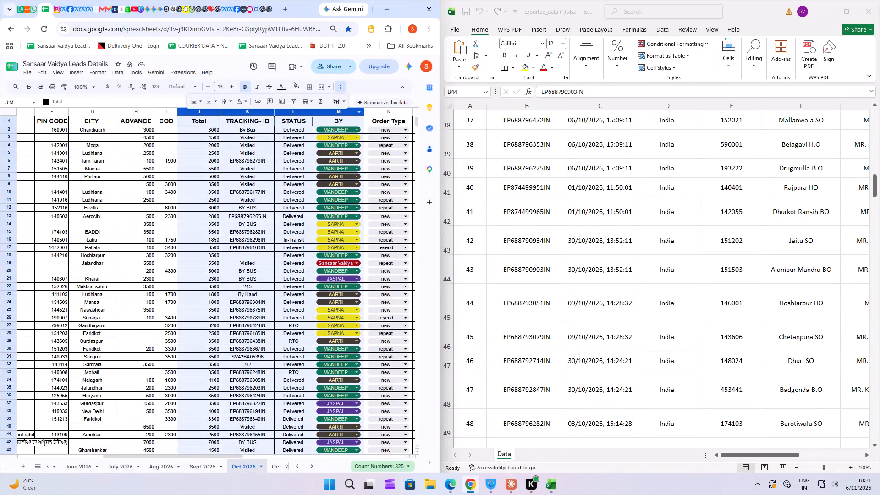
left_click_drag(343, 114, 373, 119)
left_click(292, 102)
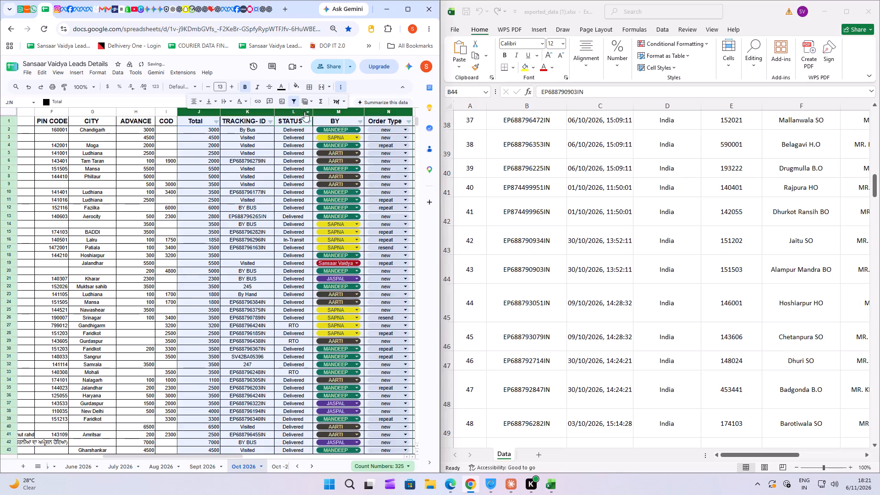
left_click(306, 119)
left_click(239, 210)
left_click(246, 242)
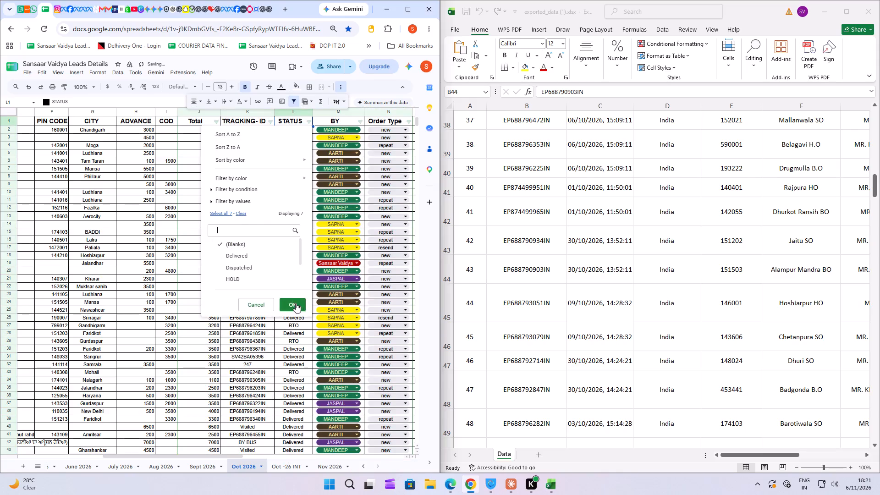
left_click(297, 304)
left_click(279, 162)
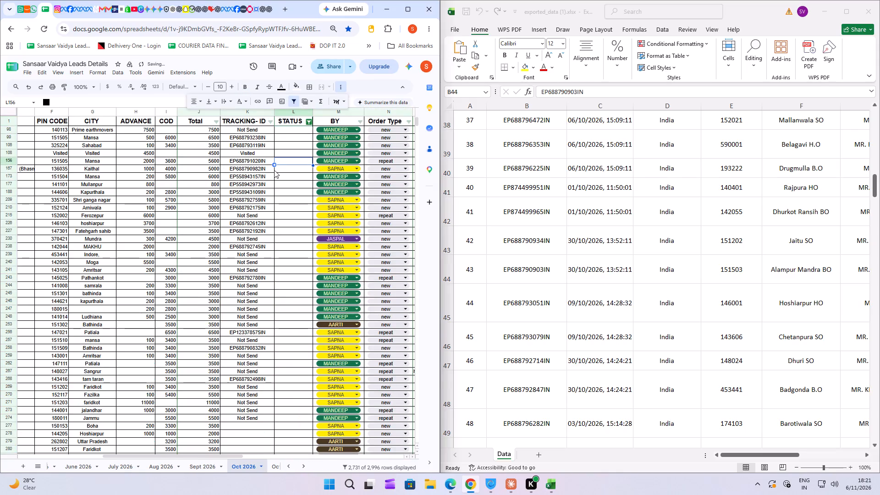
Filter the TRACKING- ID column to show only blank and Not Send entries.
scroll(260, 214, "down", 4)
scroll(258, 216, "up", 1)
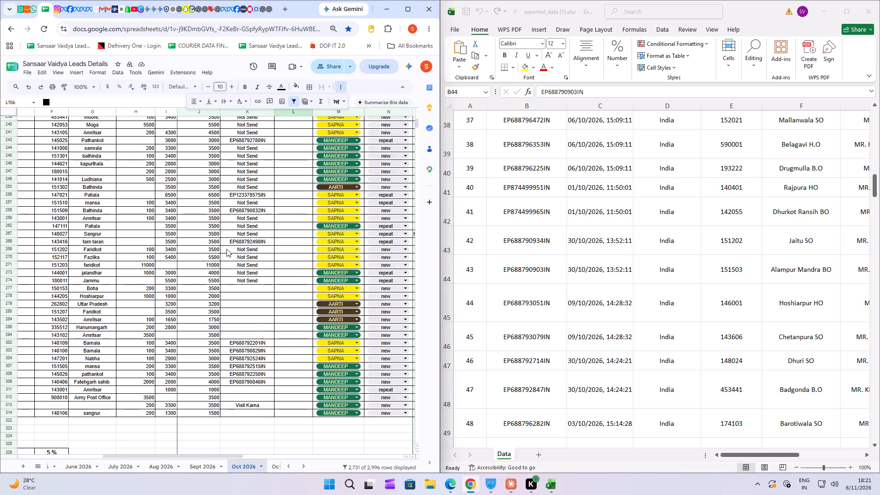
scroll(242, 236, "up", 6)
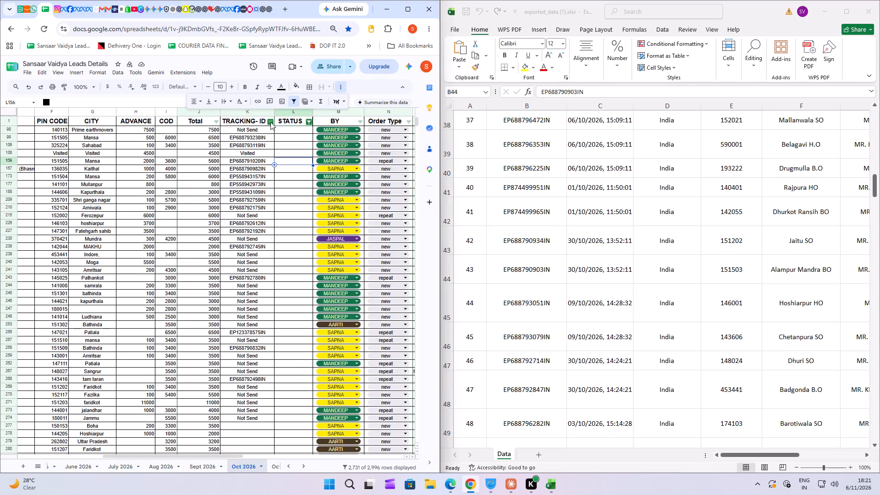
left_click(270, 122)
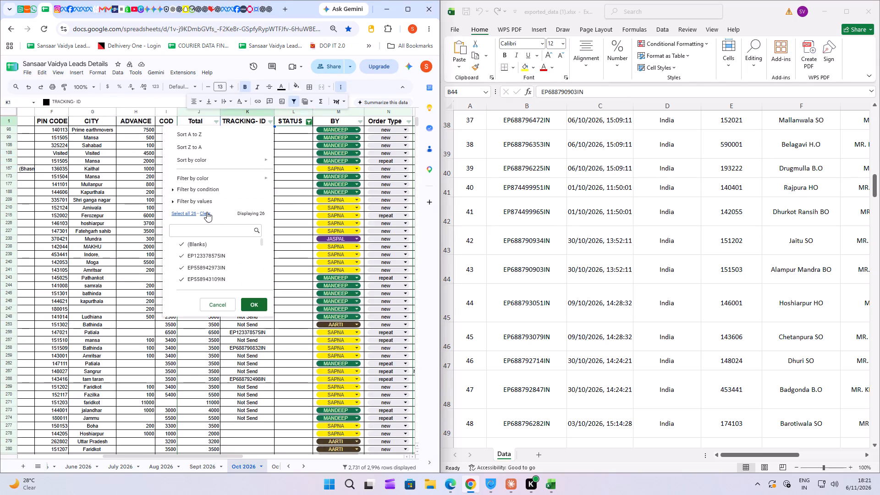
left_click(207, 212)
left_click(210, 250)
left_click(213, 250)
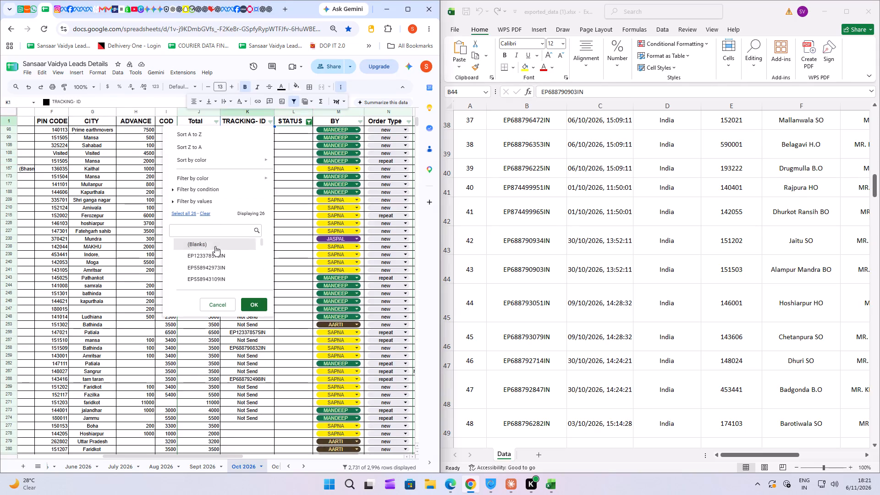
left_click(215, 246)
scroll(215, 260, "down", 6)
left_click(215, 260)
left_click(248, 298)
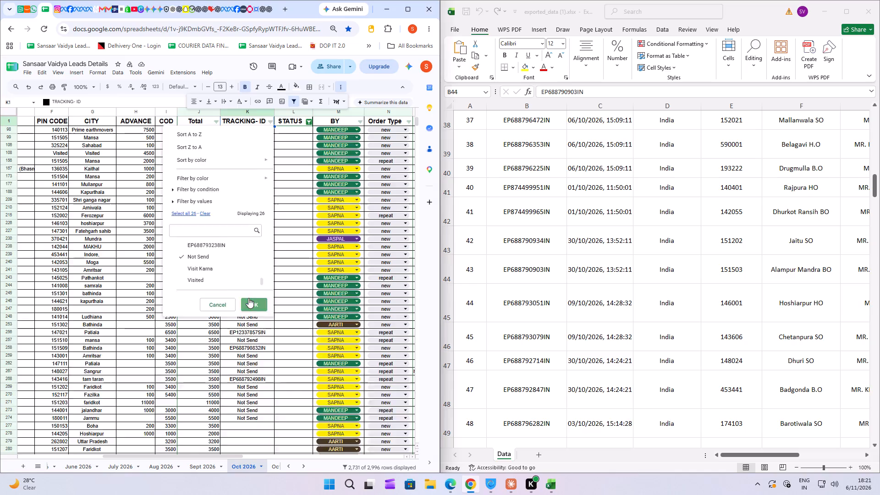
Copy the lead's name from row 98 and search for it in the exported_data (1) workbook in Excel.
left_click_drag(230, 130, 194, 132)
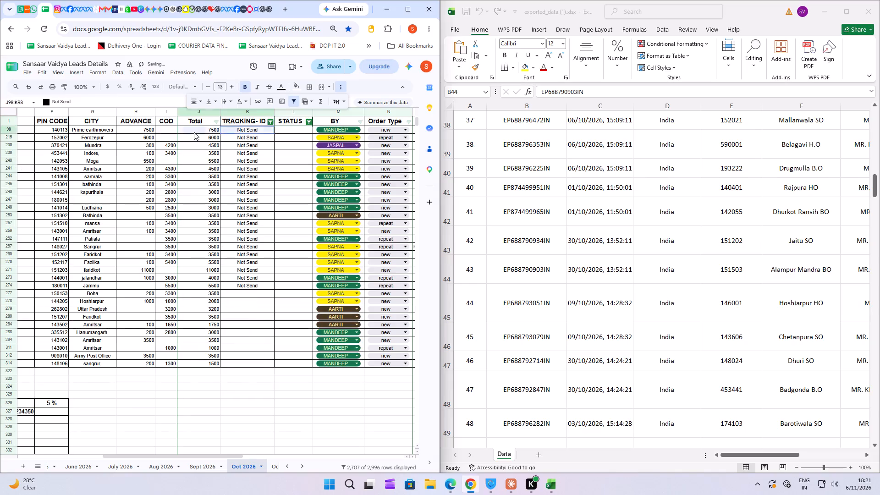
left_click_drag(194, 132, 122, 142)
left_click(87, 131)
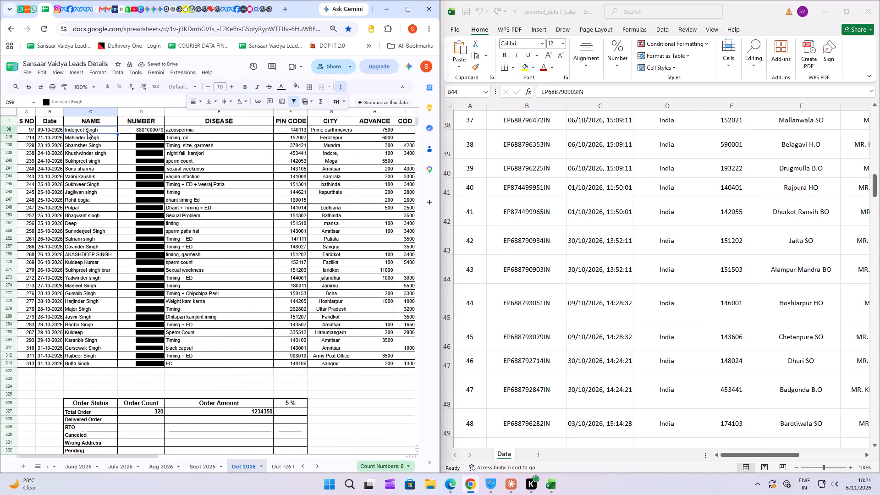
key("ctrl+c")
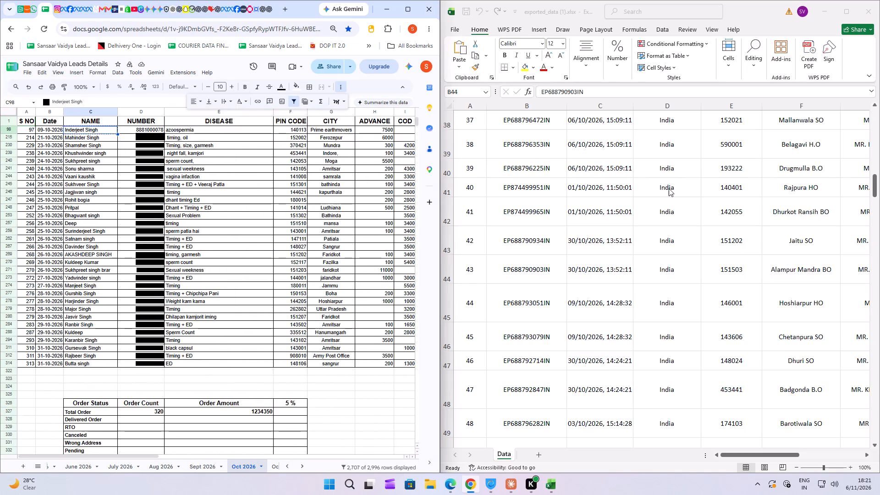
left_click(669, 188)
key("ctrl+f")
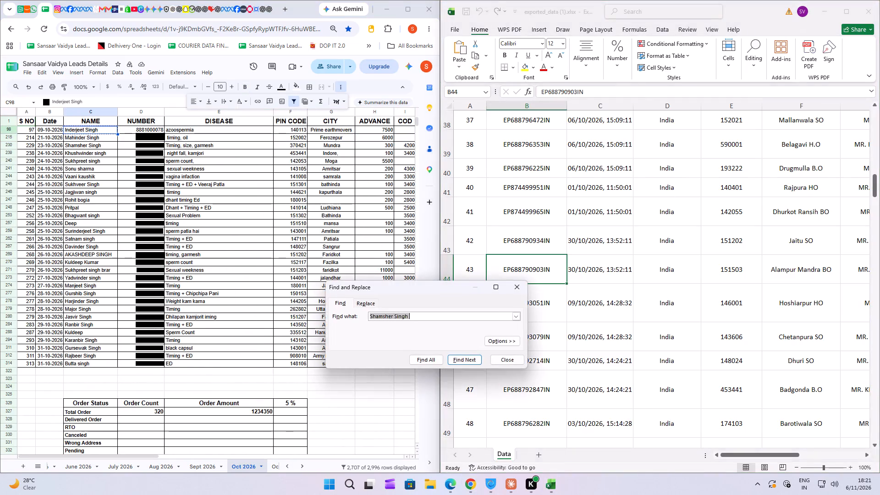
key("ctrl+v")
left_click(476, 361)
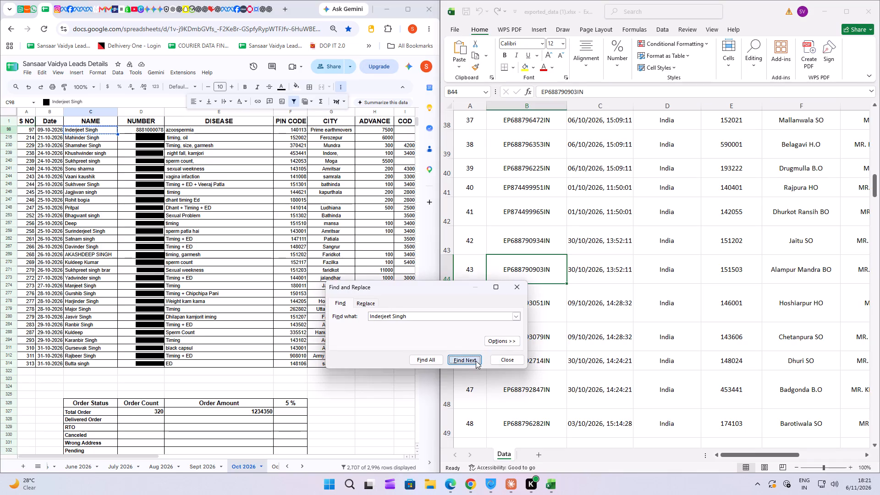
left_click(482, 349)
Repeat the search for row 98's lead name in exported_data (1).
left_click(547, 479)
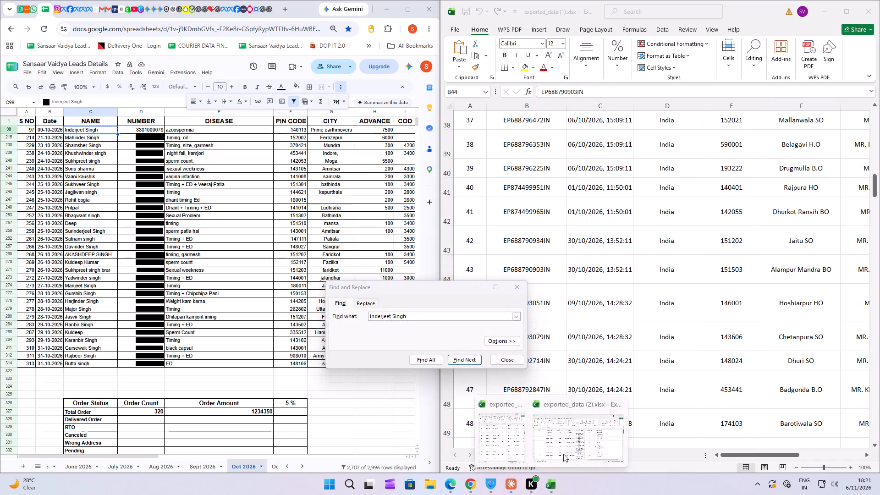
left_click(563, 451)
left_click(553, 489)
left_click(509, 454)
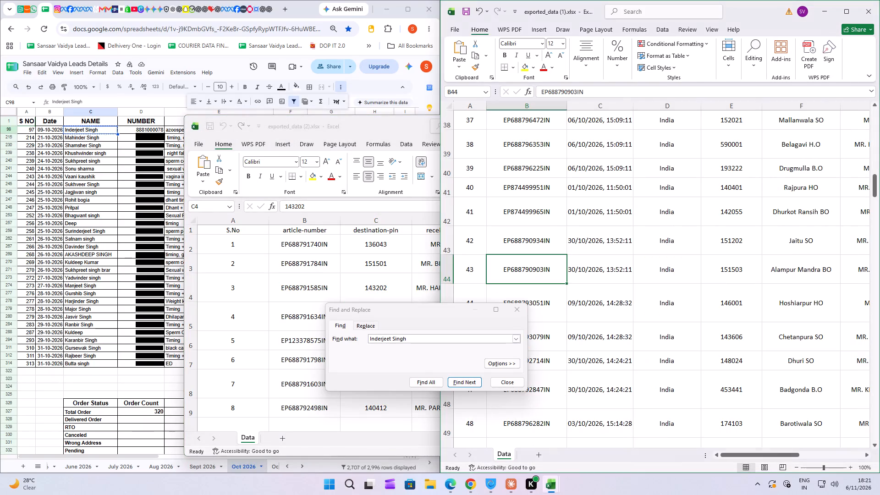
double_click(433, 339)
left_click(433, 339, "ctrl")
left_click(453, 382)
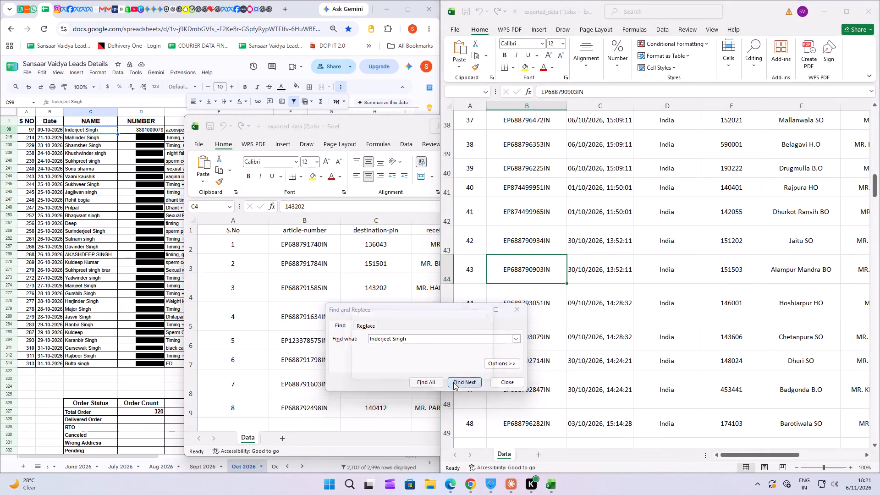
left_click(475, 367)
Switch to the exported_data (2) workbook and search it for row 98's lead name.
left_click(550, 482)
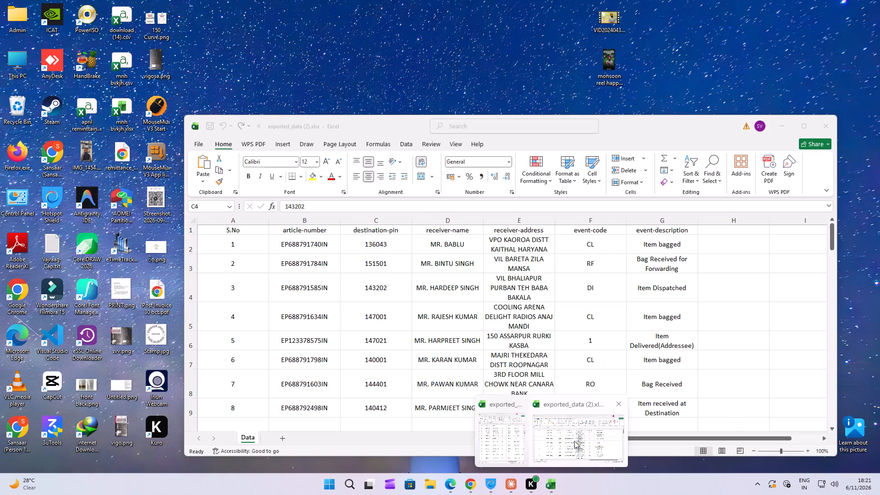
left_click(574, 440)
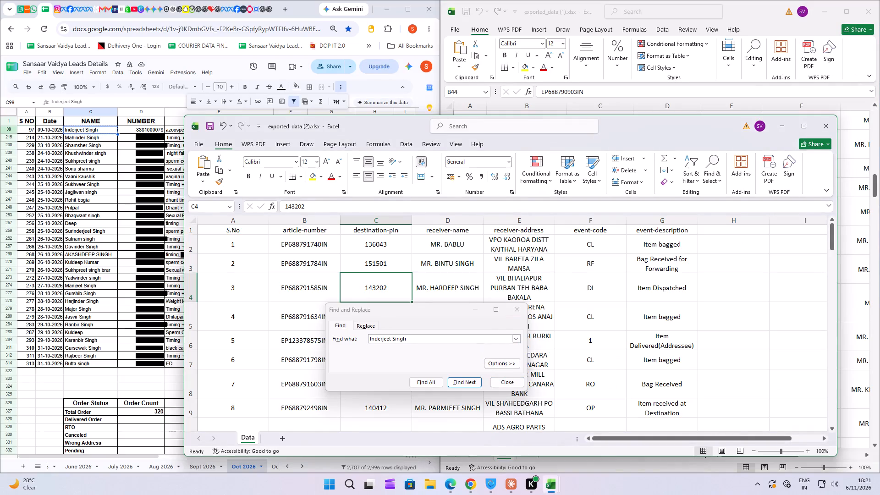
left_click(553, 299)
key("ctrl+f")
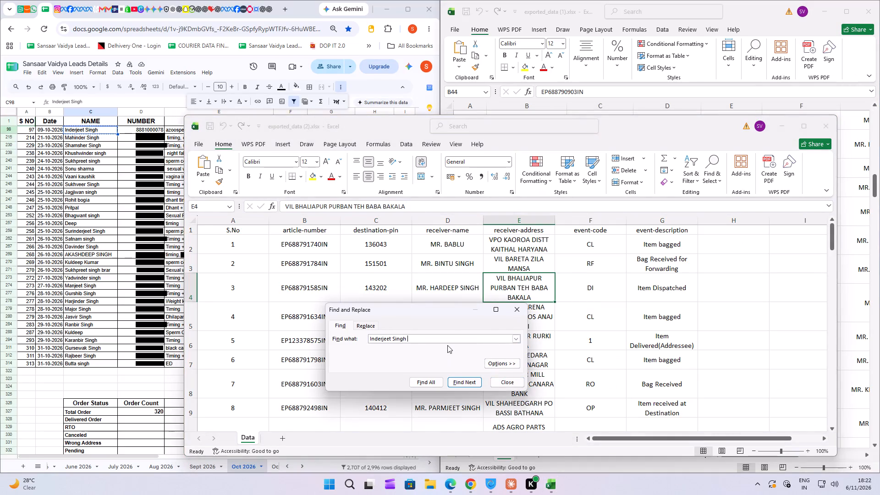
key("ctrl+a")
key("ctrl+v")
left_click(466, 380)
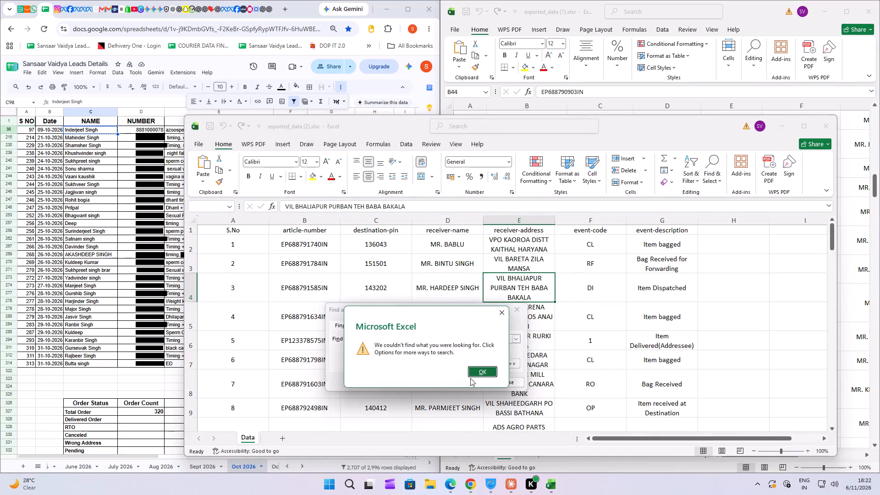
left_click(480, 369)
left_click(512, 311)
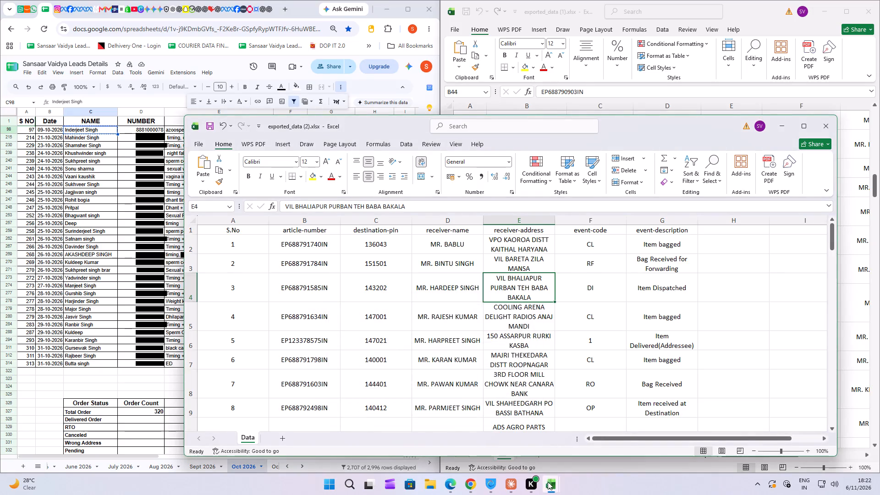
Return to exported_data (1) and search once more for row 98's lead name.
left_click(708, 104)
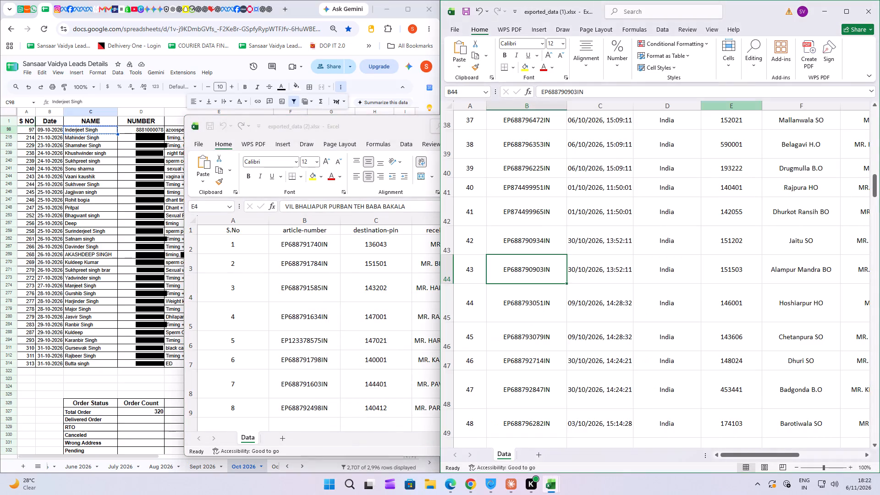
left_click(616, 262)
key("ctrl+f")
key("ctrl+v")
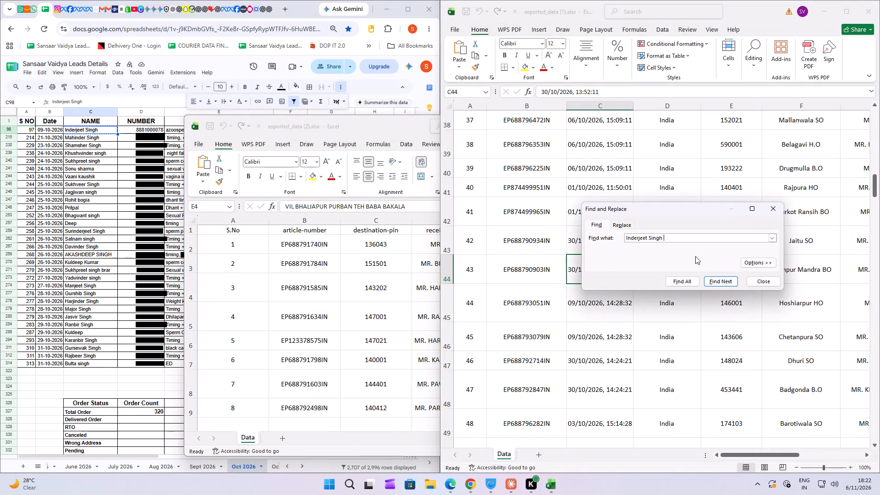
left_click(726, 280)
left_click(730, 267)
left_click(772, 212)
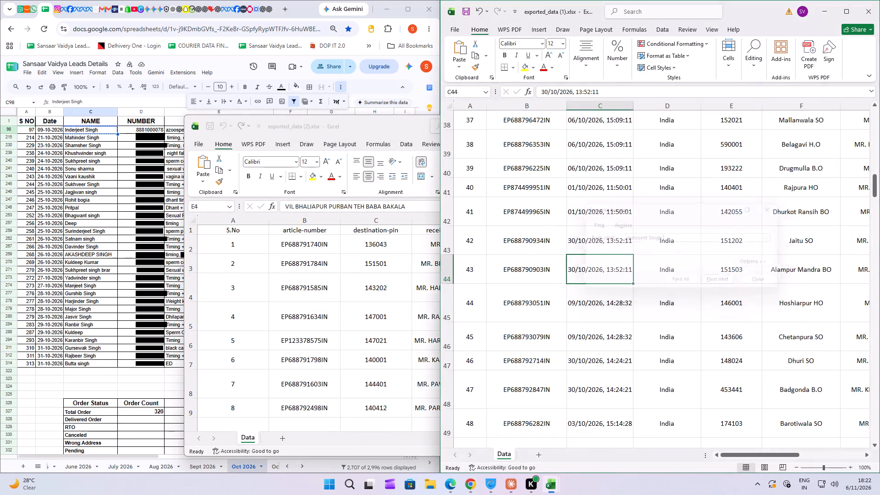
Search exported_data (2) for row 98's lead name without the trailing space.
left_click(392, 286)
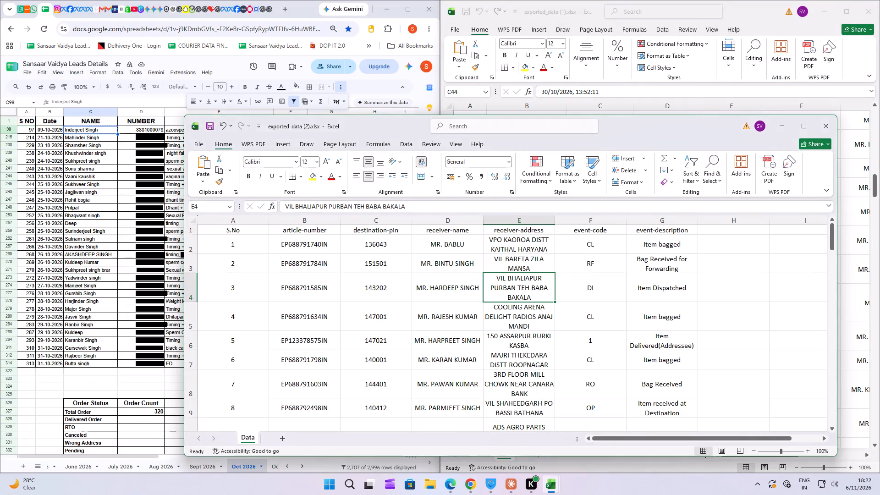
key("ctrl+f")
left_click(416, 361)
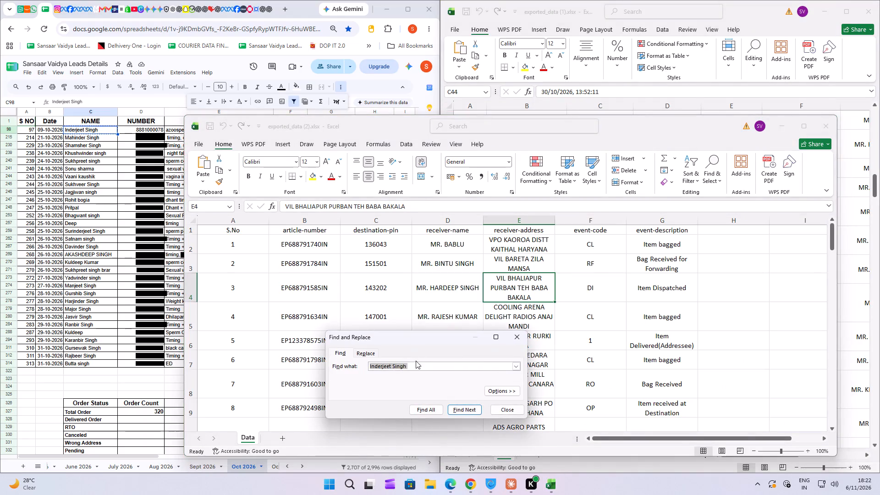
left_click(414, 364)
key("BackSpace")
key("Return")
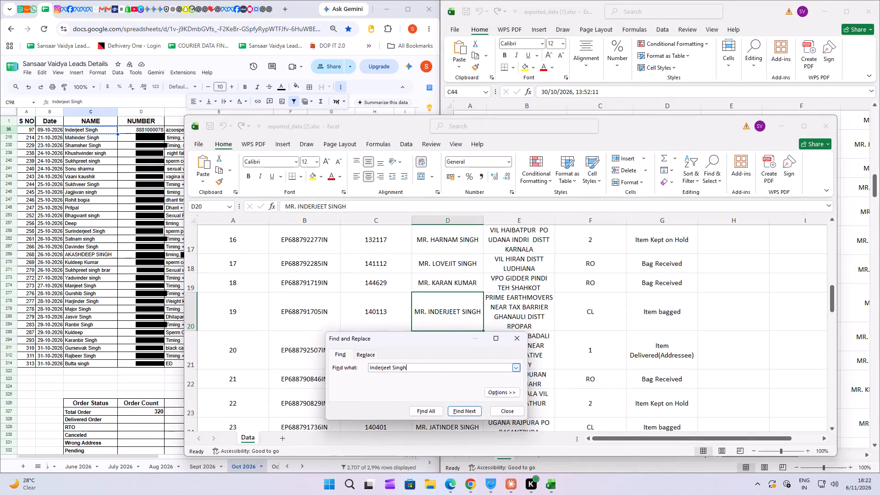
left_click(330, 317)
key("ctrl+c")
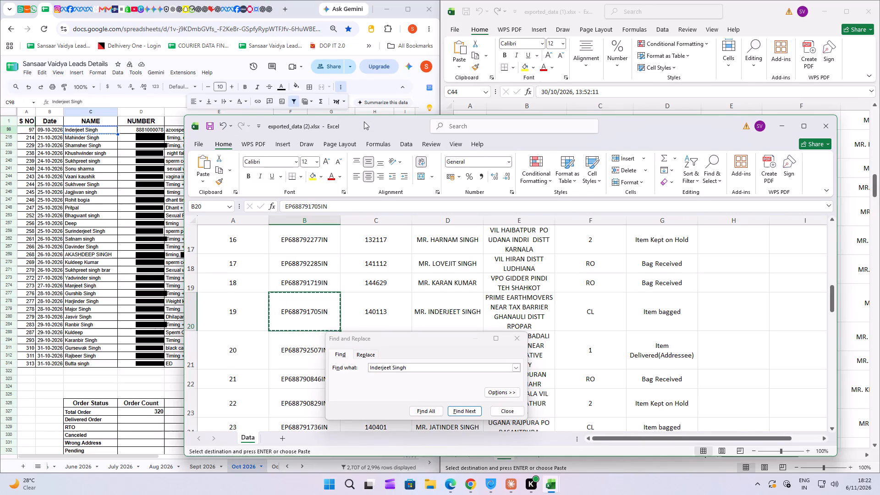
left_click_drag(364, 121, 367, 183)
left_click_drag(367, 132, 384, 129)
left_click_drag(401, 130, 273, 133)
left_click(195, 132)
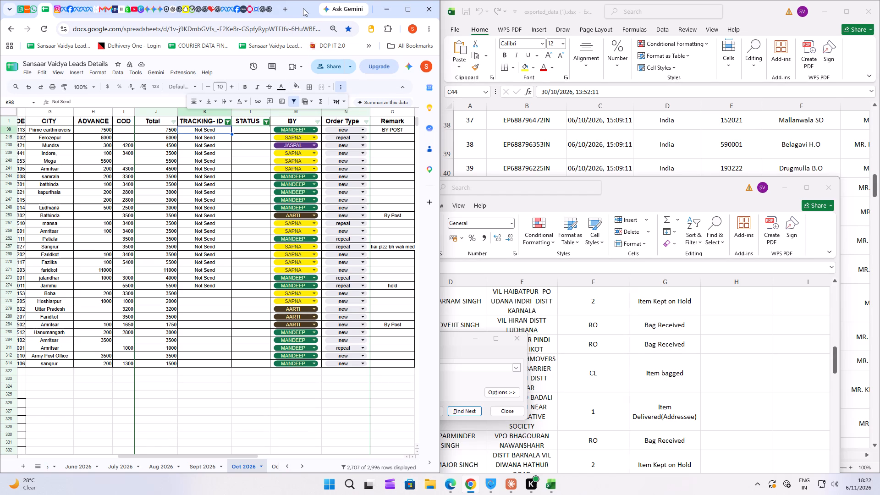
key("ctrl+shift+v")
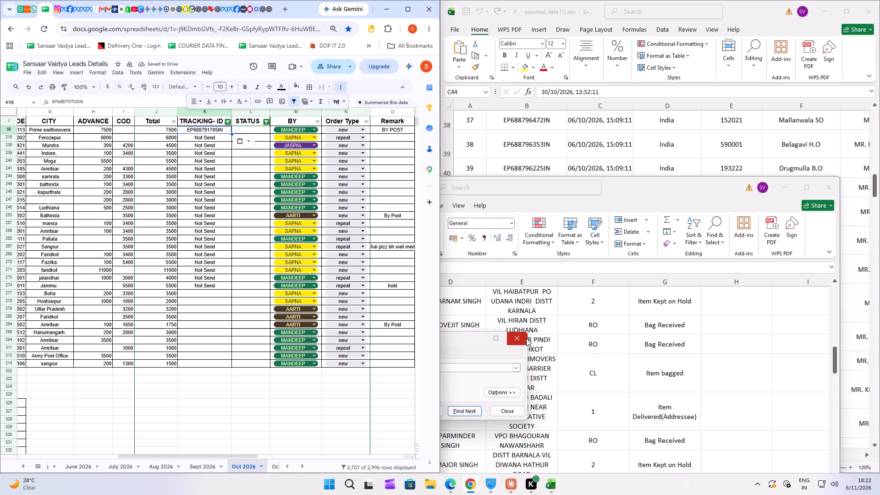
Copy the status "Item bagged" from row 20 of exported_data (2) into row 98's STATUS cell, pasting values only.
left_click(685, 364)
left_click(680, 367)
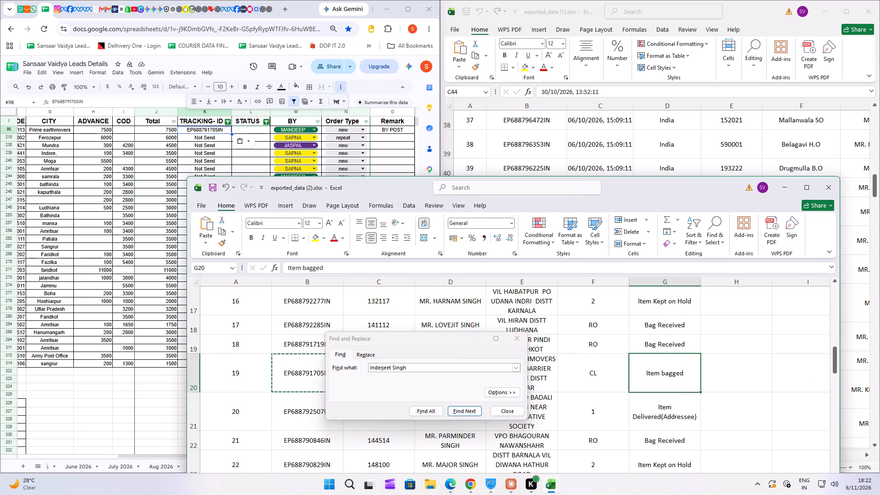
key("ctrl+c")
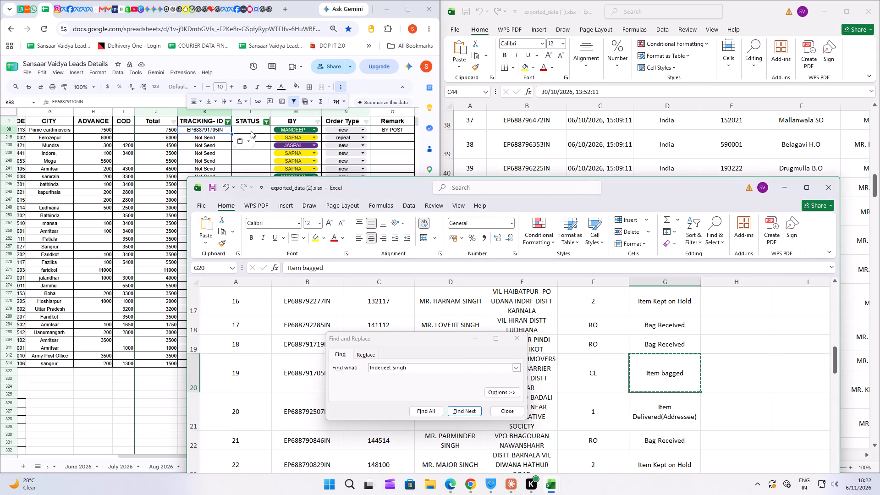
left_click(251, 131)
key("ctrl+shift+v")
Copy the lead name from row 215 of the Oct 2026 leads and search exported_data (2) for it.
left_click(212, 137)
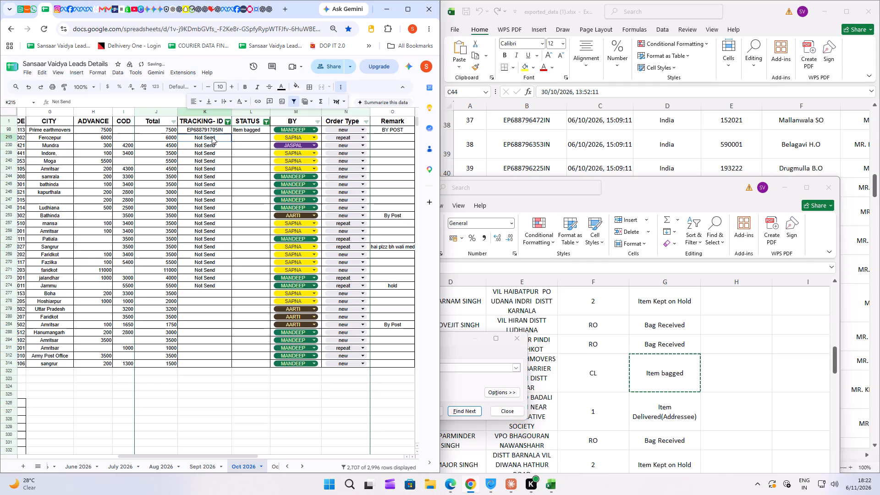
left_click_drag(164, 139, 99, 140)
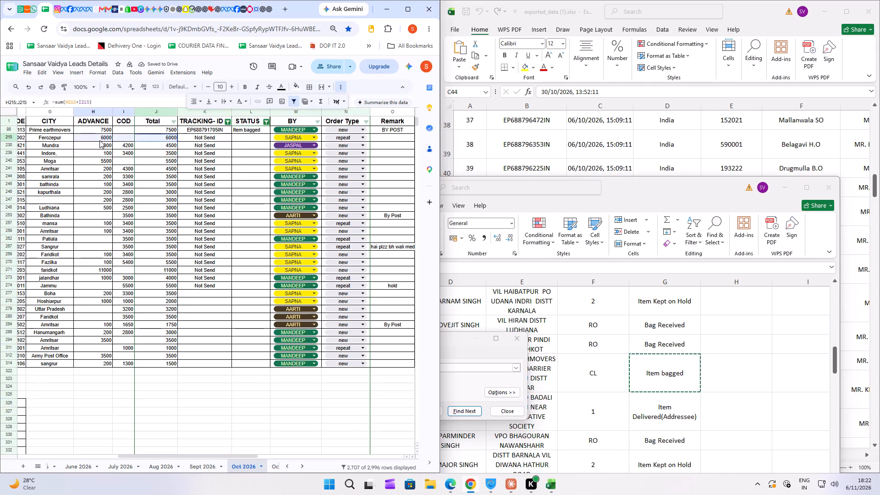
left_click_drag(99, 140, 87, 137)
left_click(87, 137)
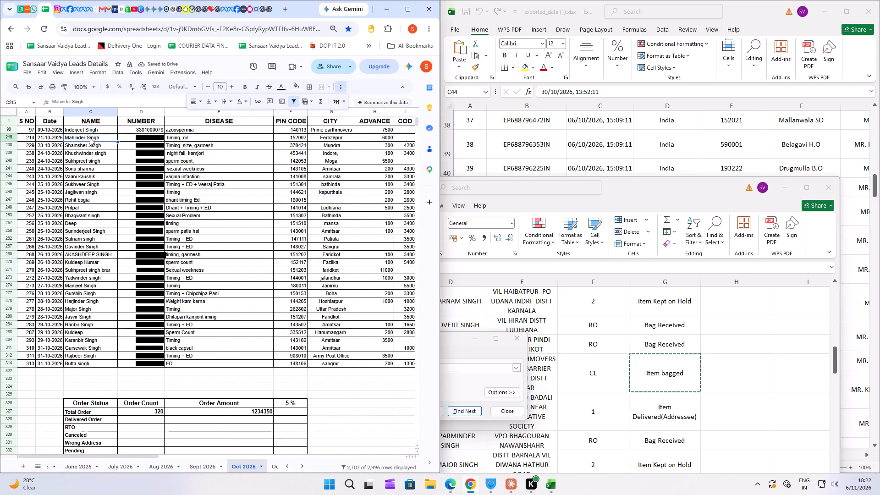
key("ctrl+c")
left_click_drag(309, 134, 432, 133)
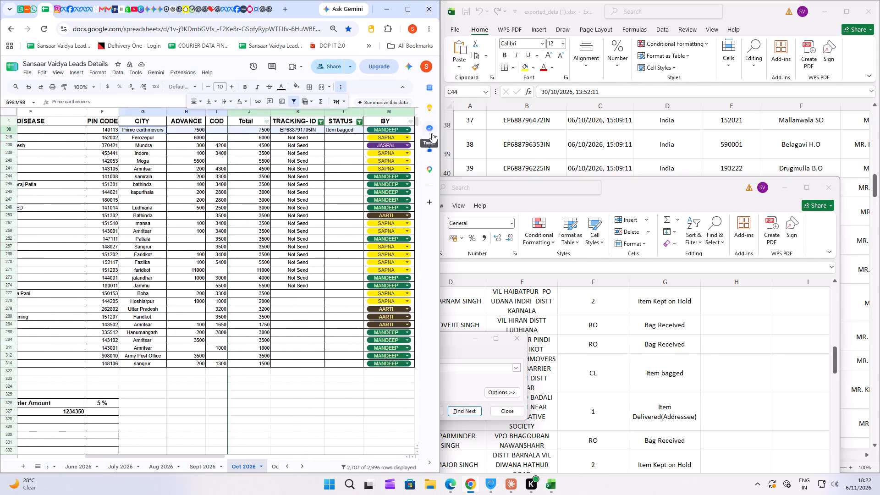
left_click_drag(432, 133, 360, 134)
left_click(264, 136)
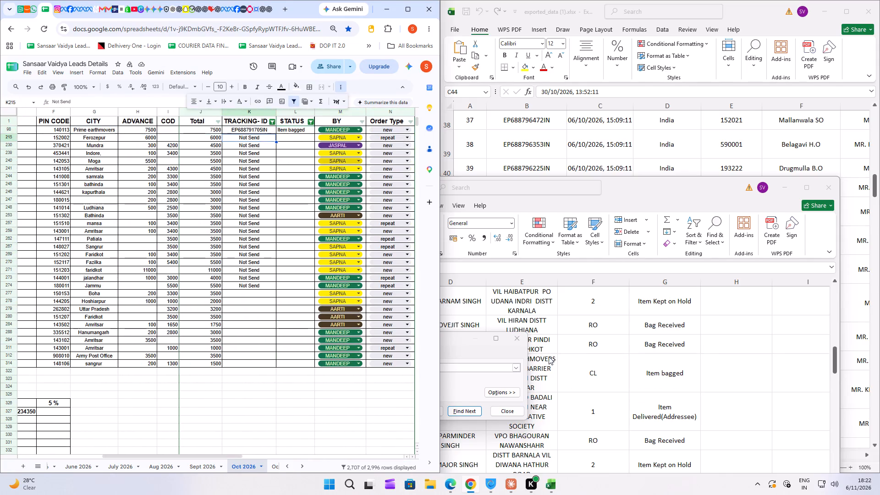
left_click(490, 369)
key("ctrl+v")
triple_click(490, 369, "ctrl")
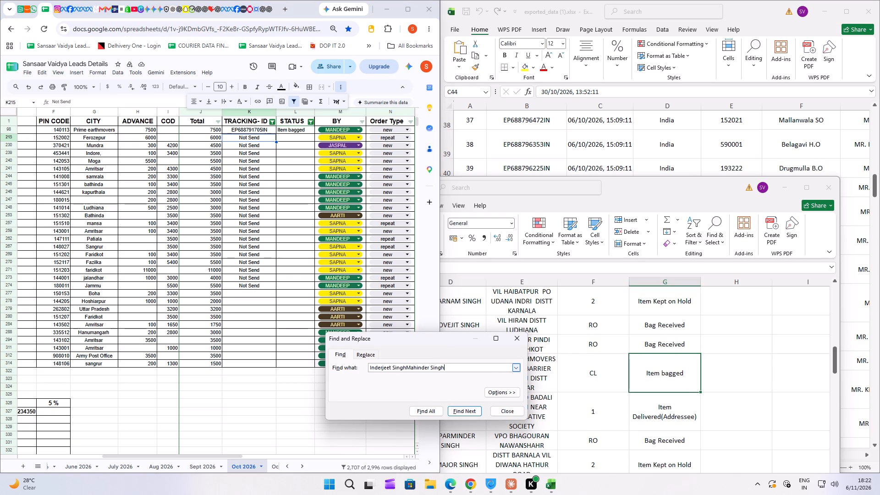
left_click_drag(490, 369, 105, 339)
key("ctrl+v")
left_click(471, 411)
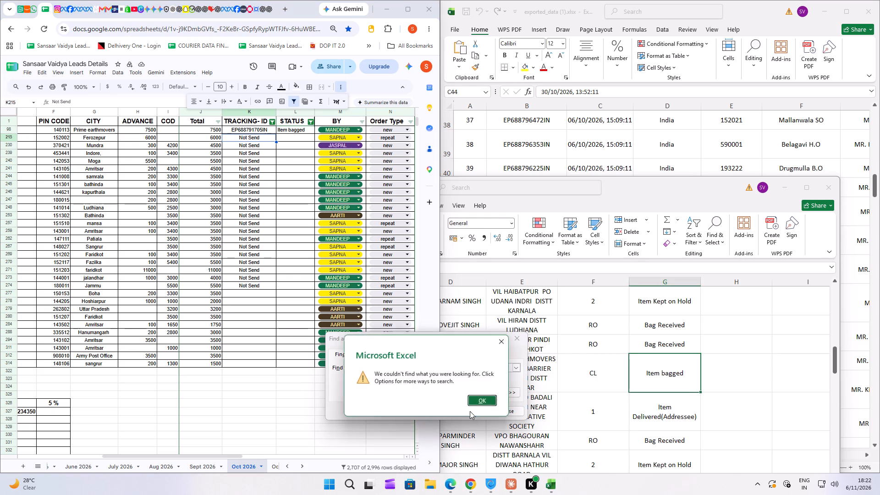
left_click(477, 402)
Search the exported_data (1) workbook for row 215's lead name, repeating the search once.
left_click(631, 143)
key("ctrl+f")
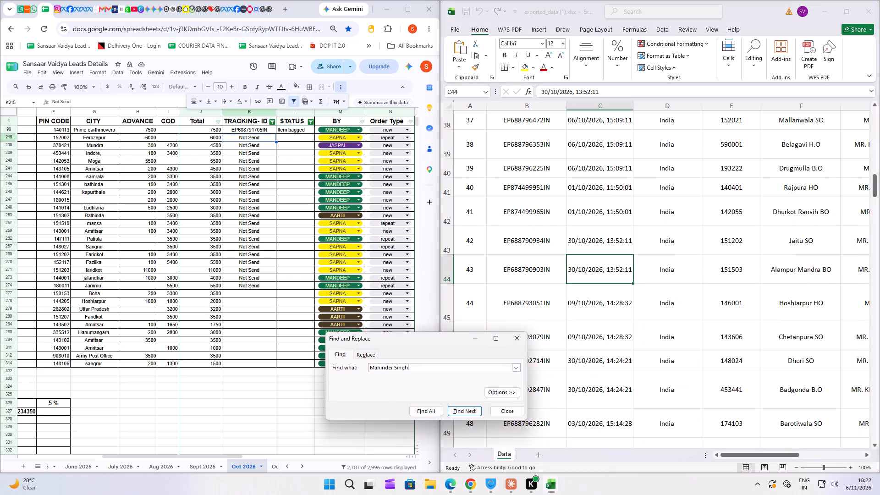
left_click(467, 407)
left_click(478, 396)
left_click(510, 339)
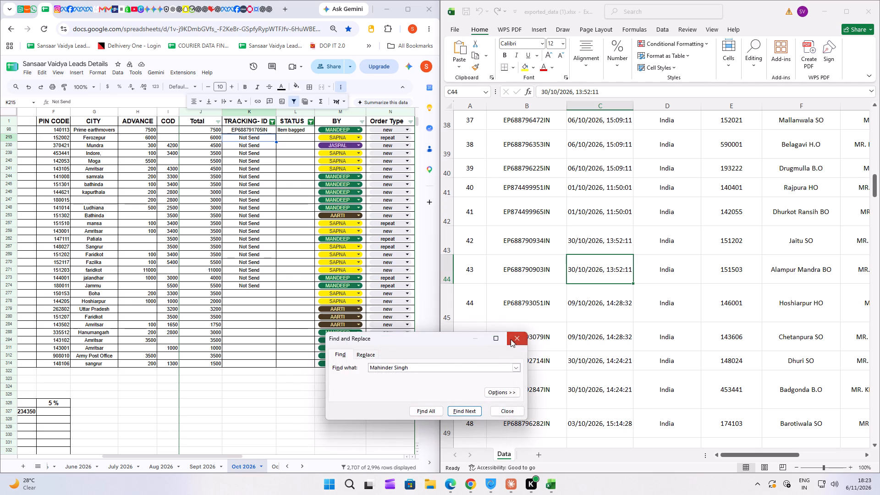
left_click(597, 256)
key("ctrl+f")
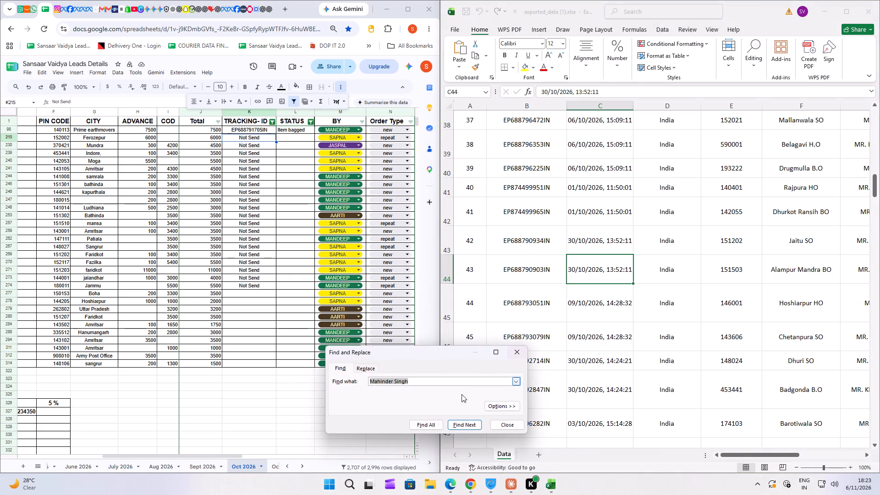
left_click(471, 430)
left_click(489, 414)
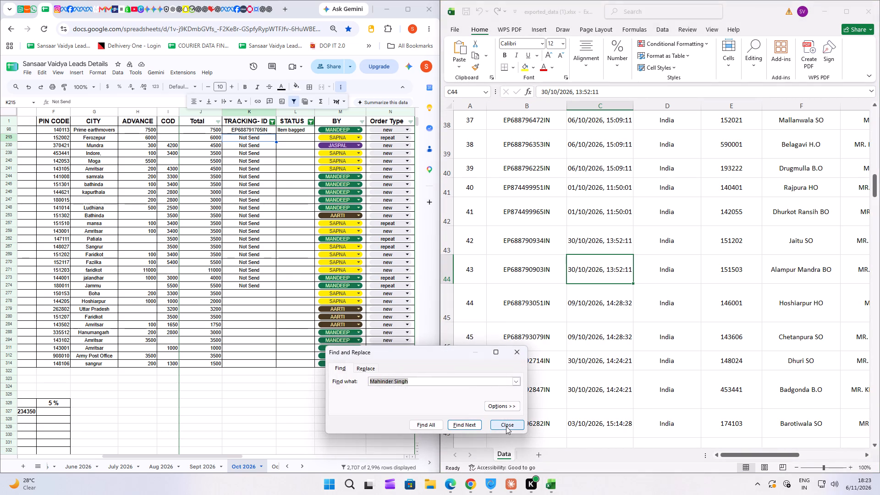
left_click(506, 426)
Return to exported_data (2) and search once more for row 215's lead name.
left_click(557, 489)
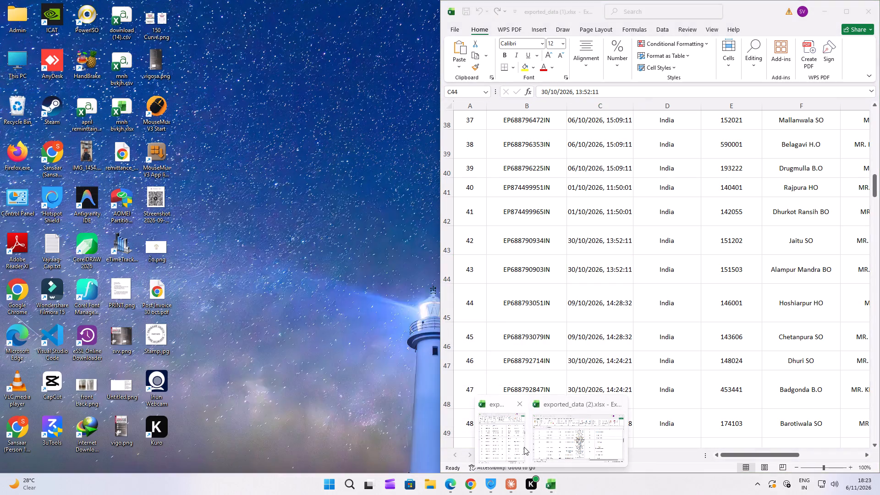
left_click(545, 445)
left_click(472, 360)
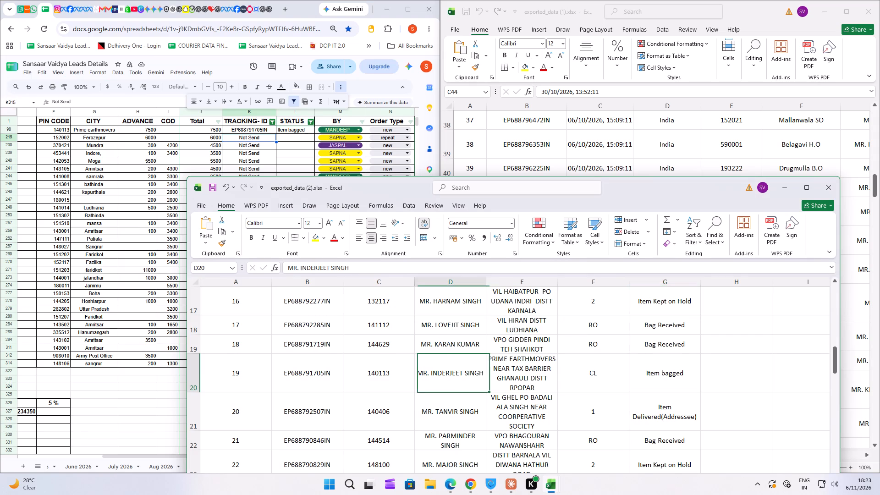
key("ctrl+f")
key("ctrl+v")
left_click(199, 460)
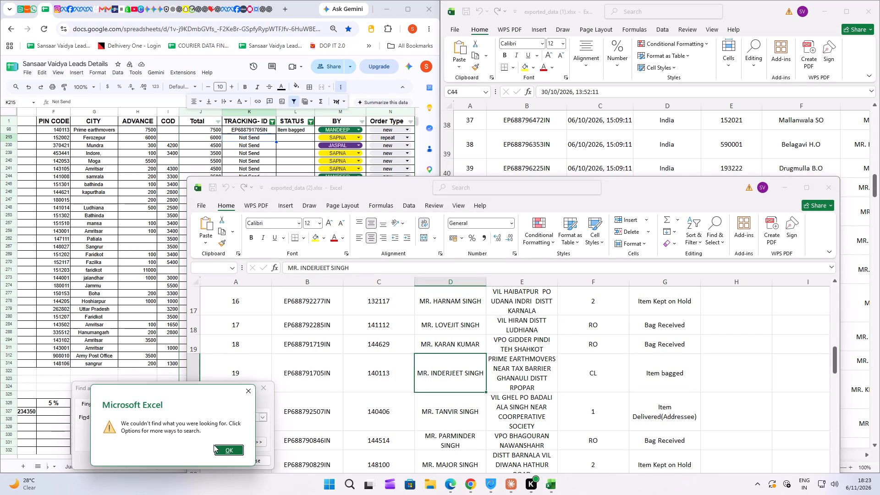
left_click(221, 452)
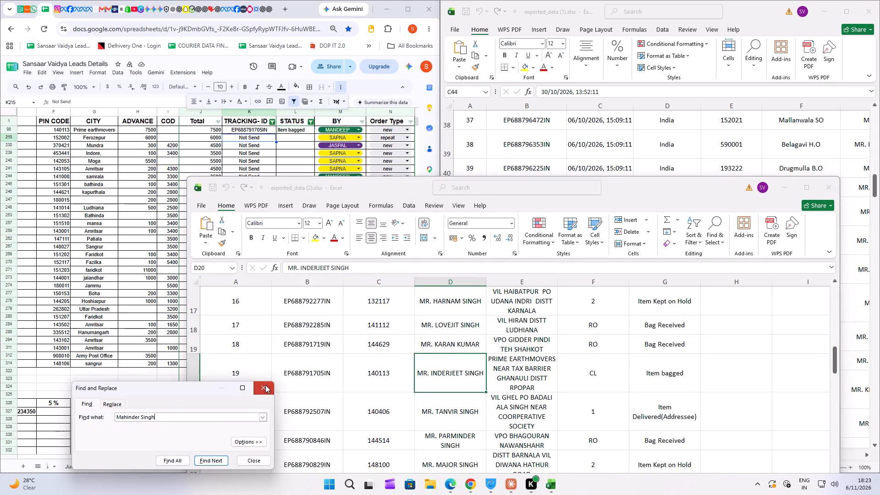
Copy row 230's lead name and search exported_data (2) for it without the trailing space.
left_click_drag(232, 147, 60, 146)
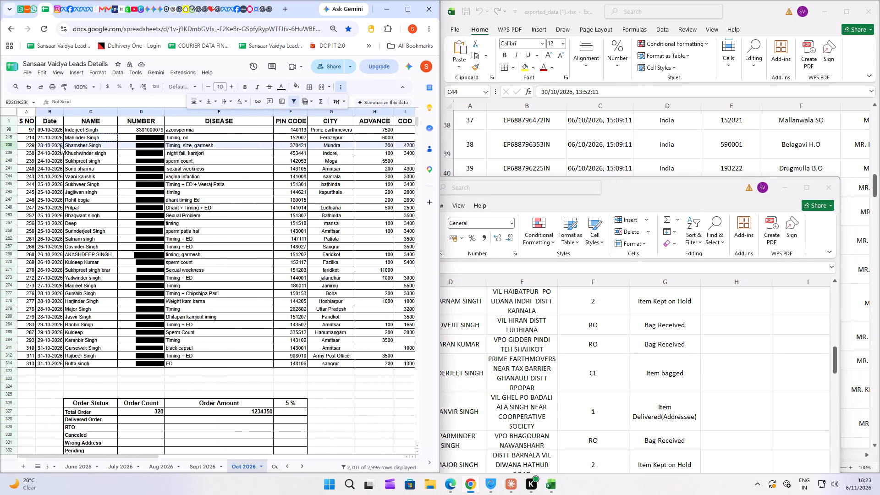
left_click_drag(60, 146, 76, 148)
left_click(77, 148)
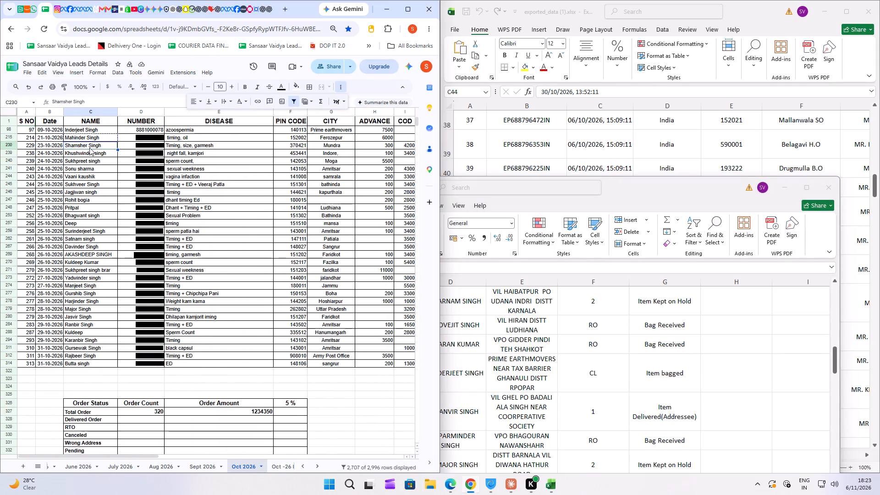
key("ctrl+v")
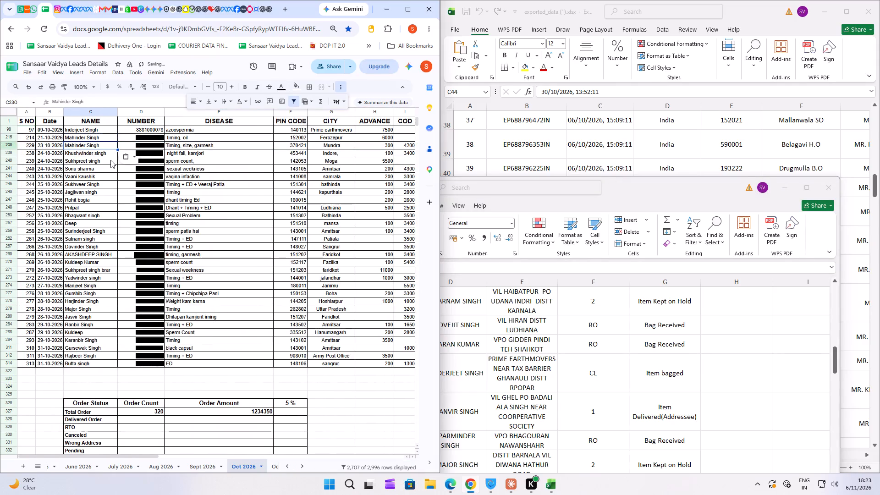
key("ctrl+z")
key("ctrl+c")
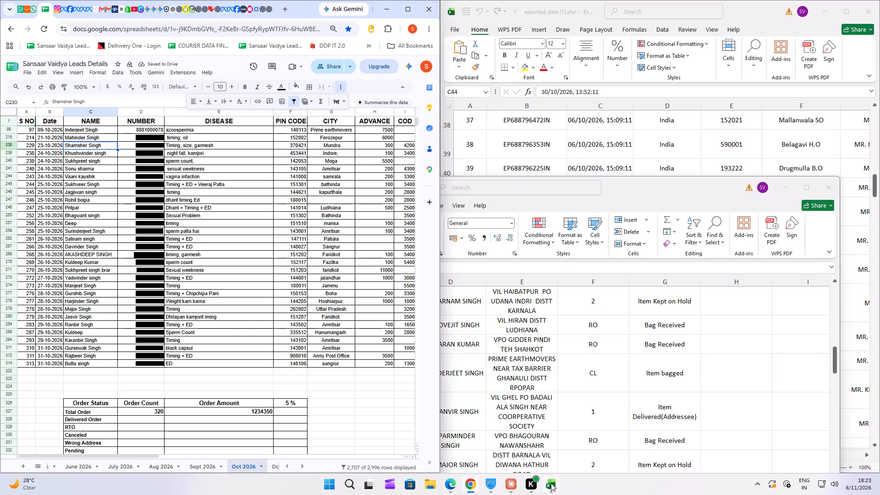
left_click(561, 439)
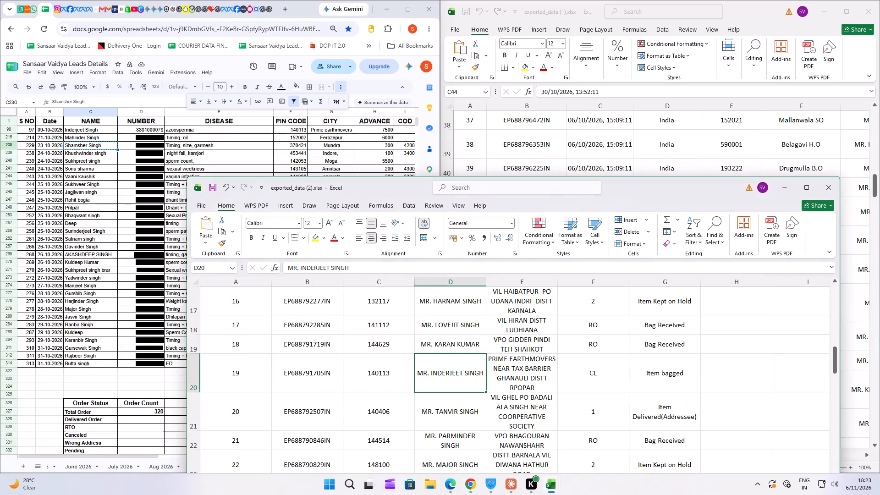
left_click(522, 368)
key("ctrl+f")
key("ctrl+v")
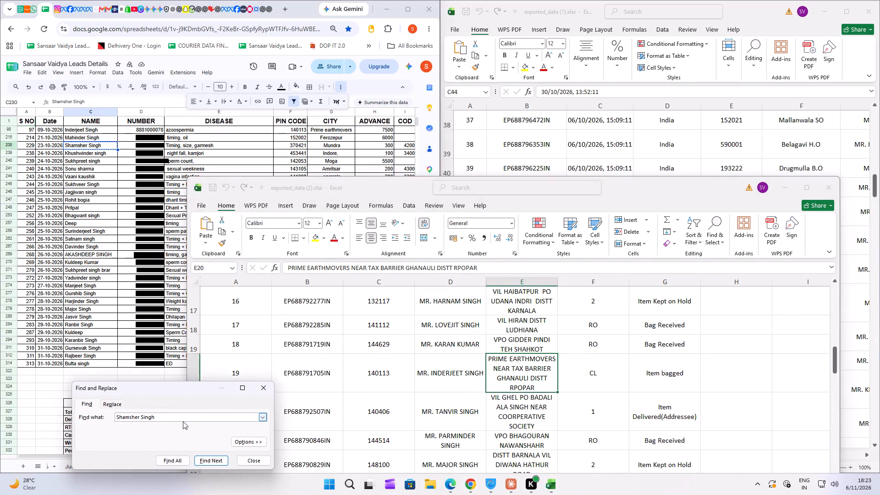
key("BackSpace")
left_click(209, 454)
left_click(211, 458)
left_click(220, 447)
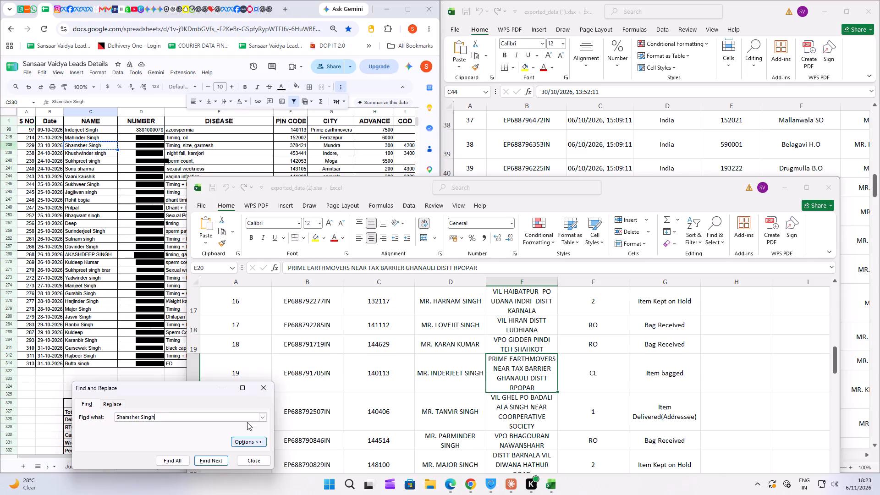
left_click(261, 384)
Copy row 239's lead name and search exported_data (2) for it without the trailing space.
left_click(95, 159)
left_click(98, 154)
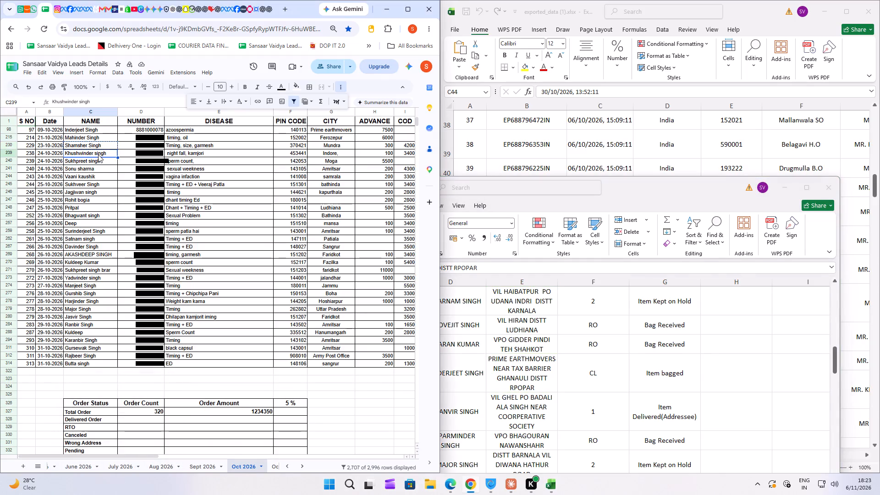
key("ctrl+c")
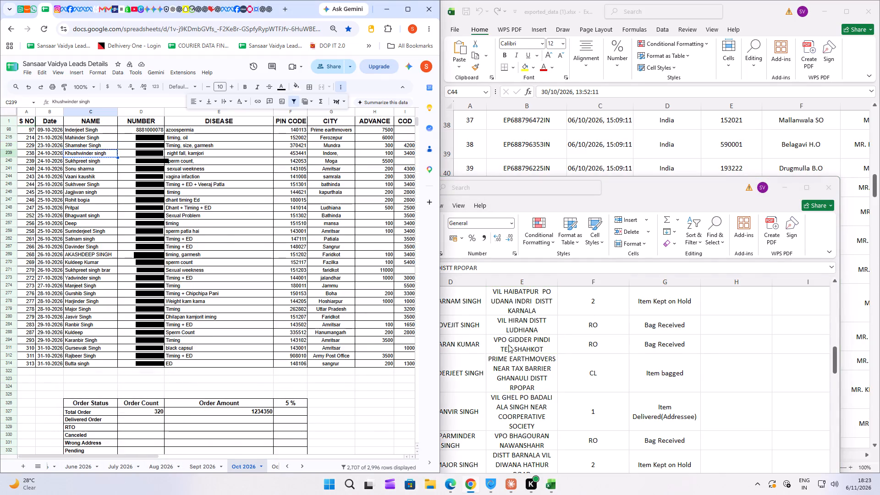
left_click(504, 346)
key("ctrl+f")
key("ctrl+v")
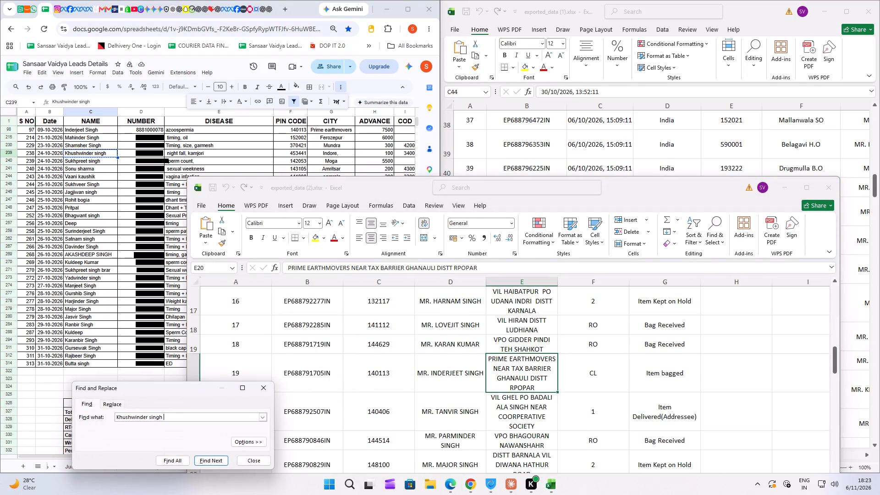
key("BackSpace")
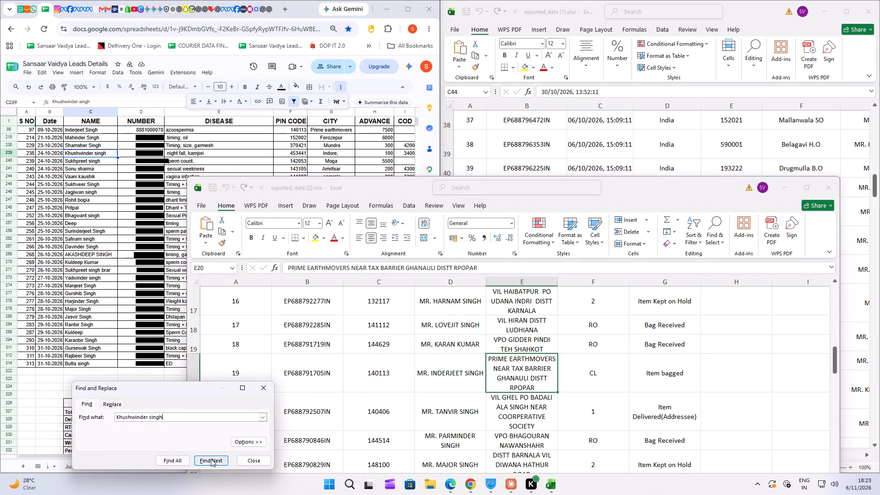
left_click(211, 459)
left_click(228, 446)
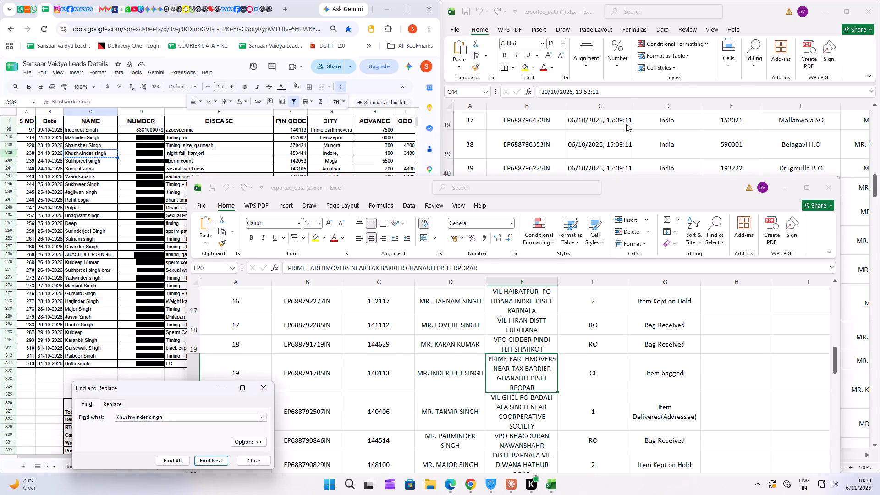
Search the exported_data (1) workbook for row 239's lead name.
left_click(626, 124)
key("ctrl+f")
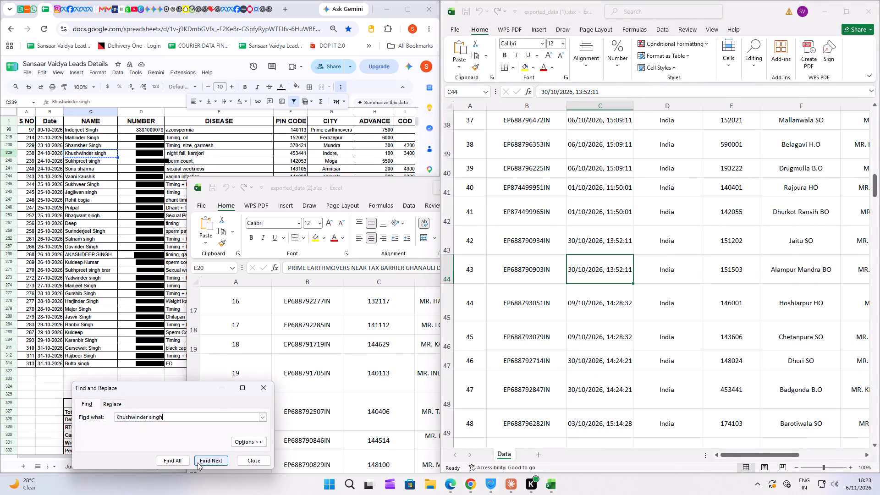
left_click(198, 462)
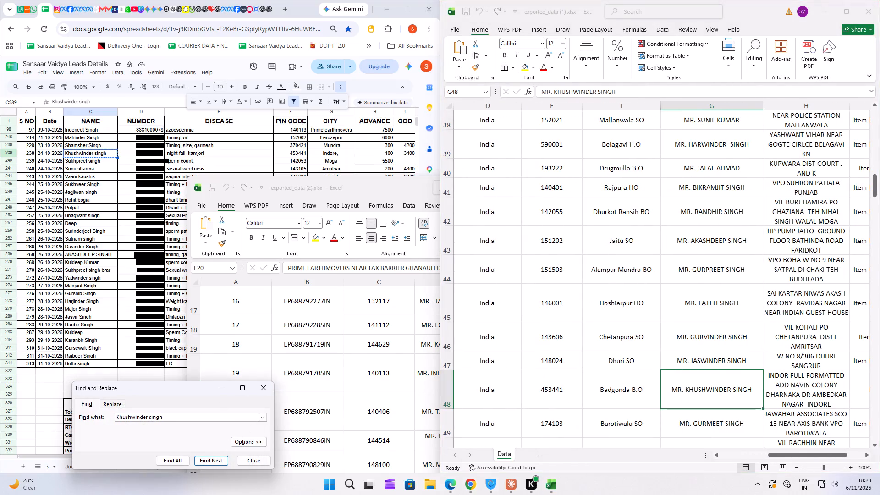
left_click_drag(627, 390, 572, 396)
left_click(533, 396)
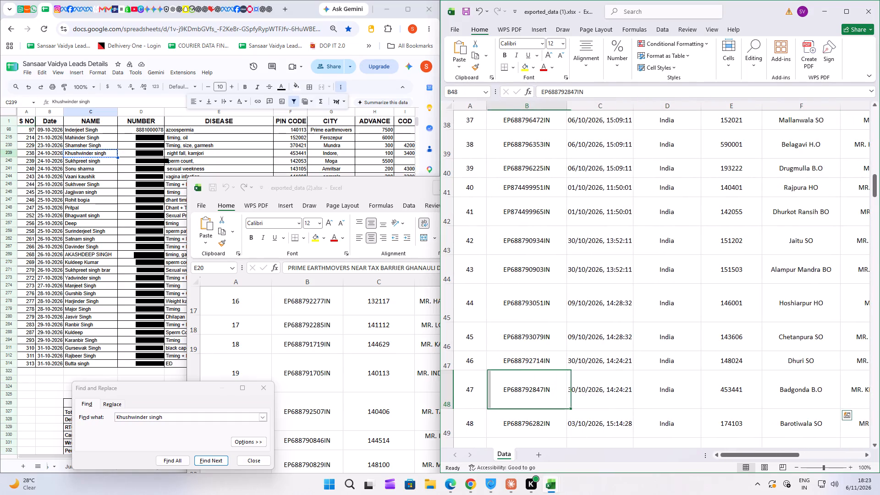
key("ctrl+c")
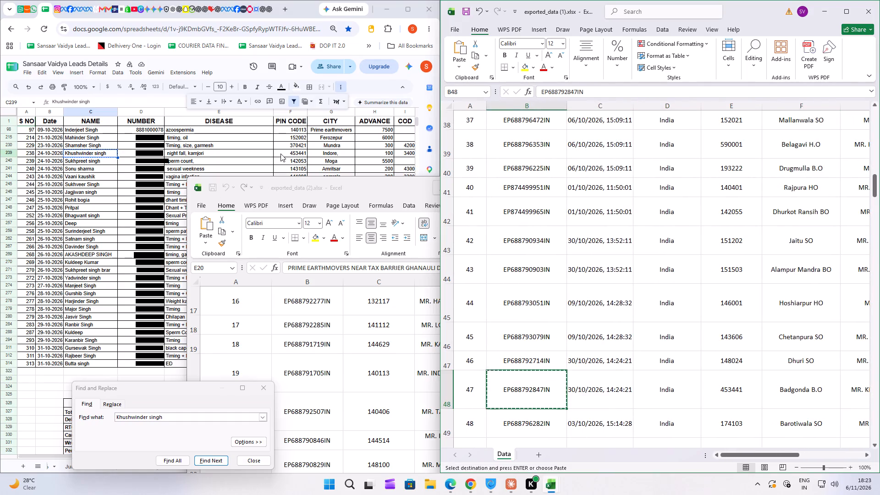
left_click_drag(281, 154, 124, 145)
left_click(130, 154)
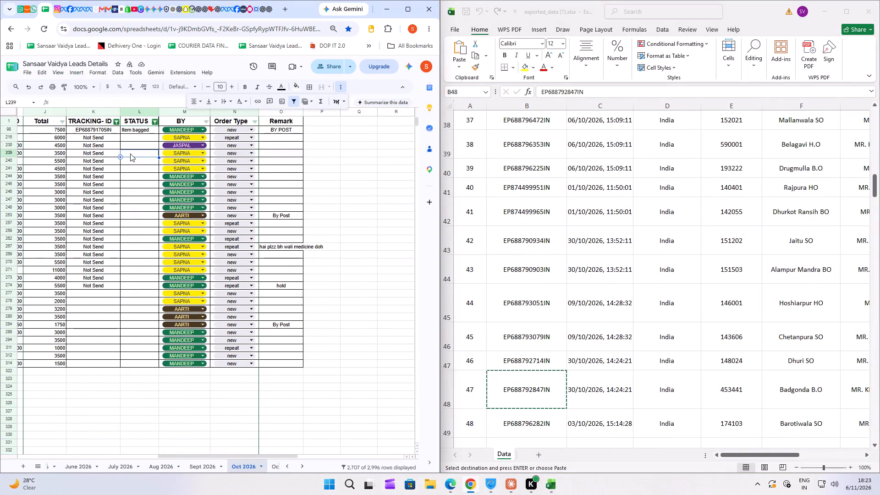
left_click(110, 152)
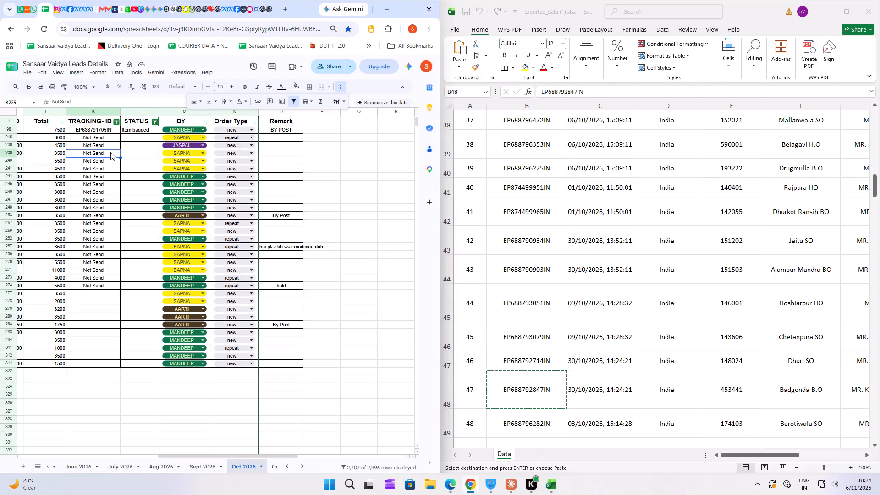
key("ctrl+shift+v")
Copy the same record's Item Dispatched status from exported_data (1) into row 239's STATUS cell as plain values.
left_click(144, 155)
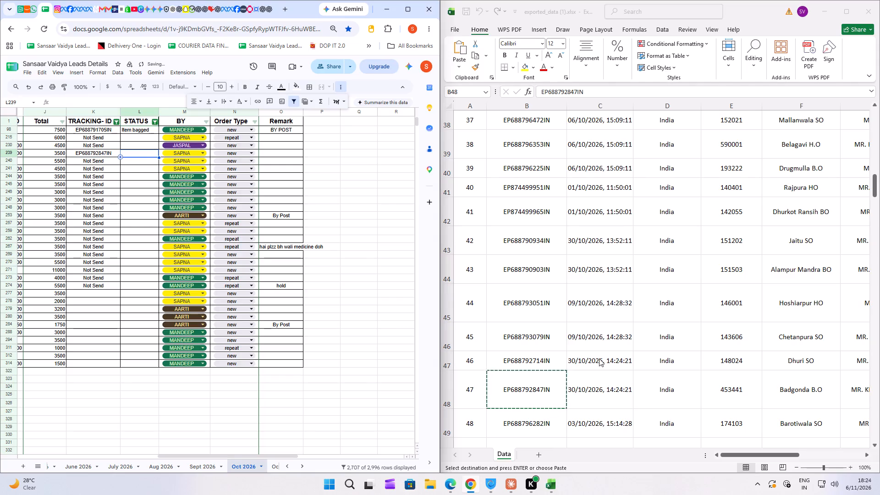
left_click_drag(706, 389, 793, 386)
left_click_drag(793, 386, 869, 387)
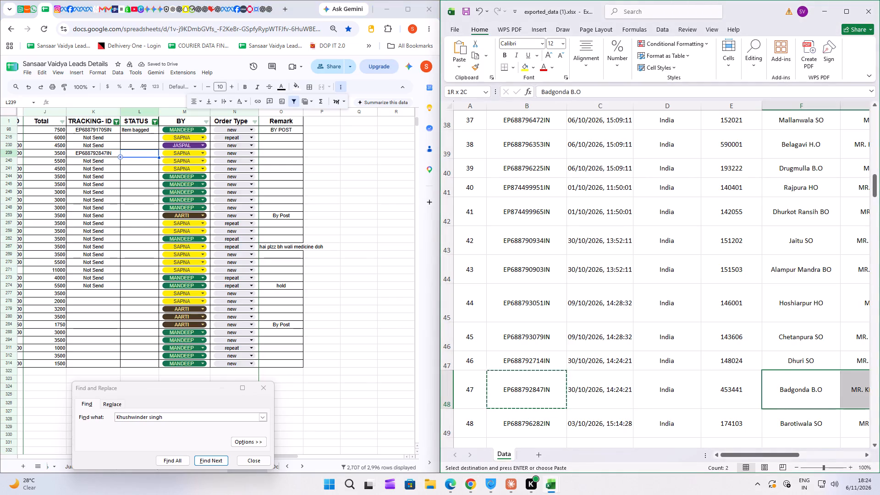
left_click_drag(869, 387, 848, 386)
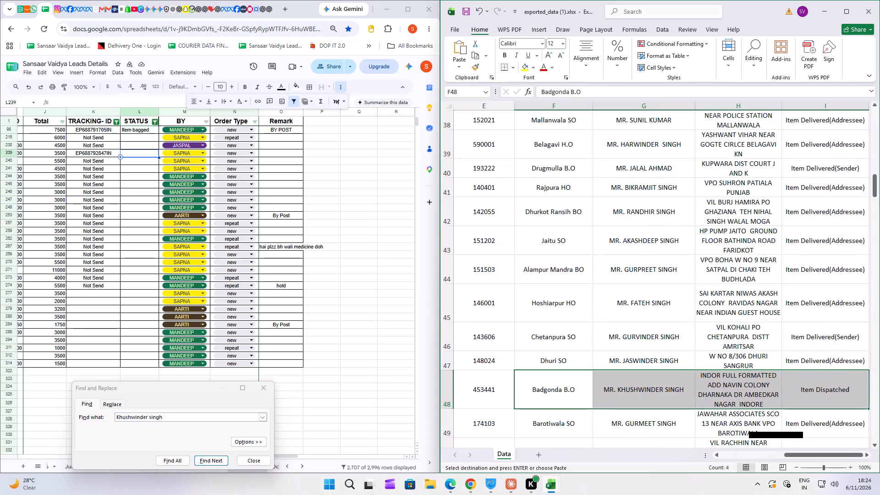
left_click(841, 390)
key("ctrl+c")
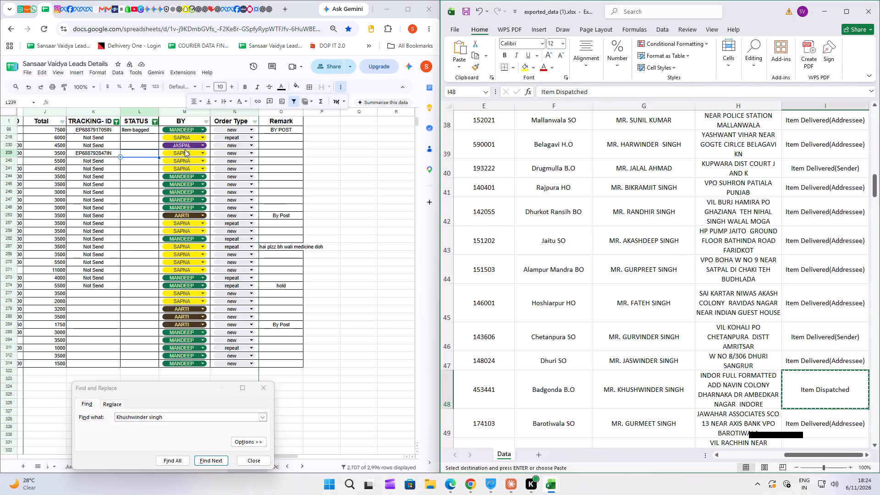
left_click(135, 158)
left_click(139, 153)
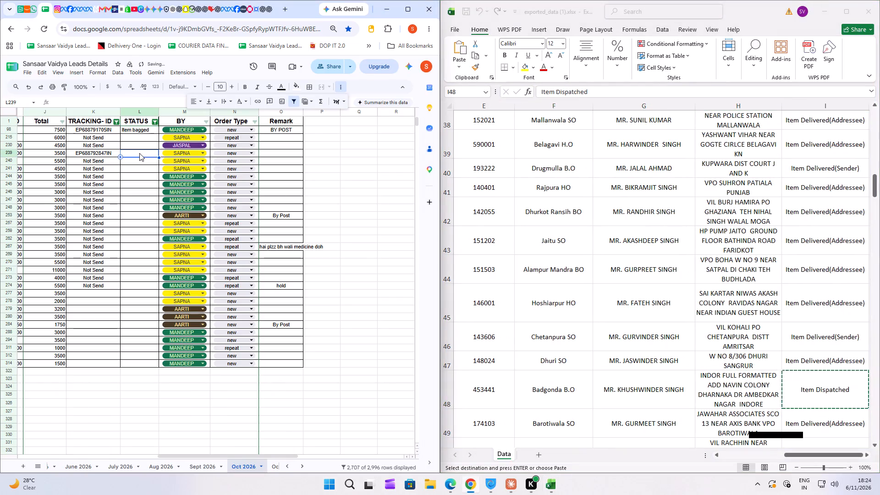
key("ctrl+shift+v")
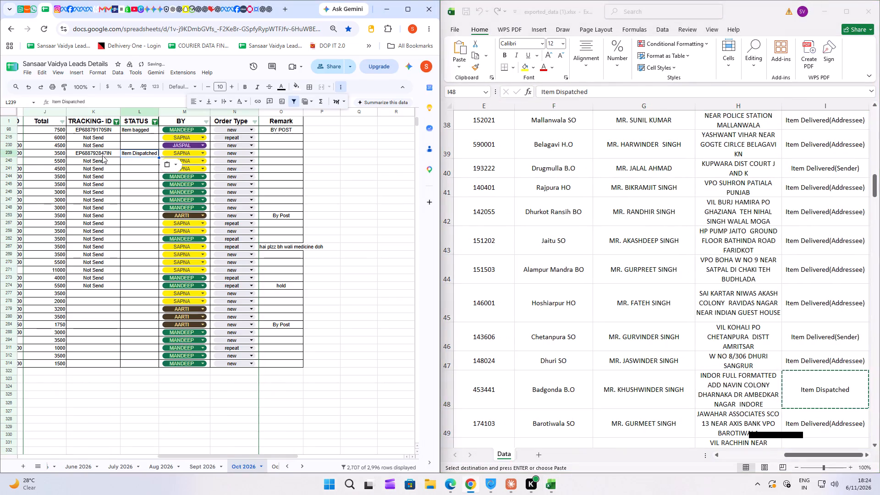
Copy row 240's lead name and search exported_data (1) for it, also without the trailing space.
left_click_drag(102, 155, 27, 155)
left_click_drag(81, 162, 0, 165)
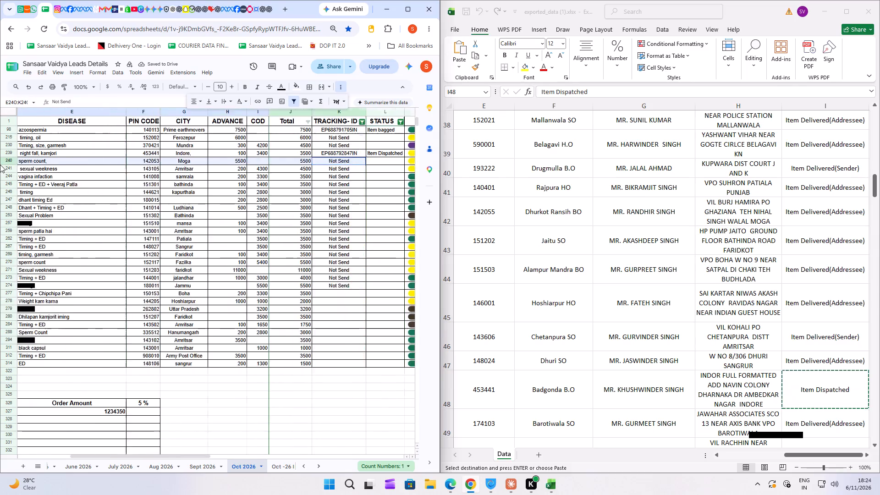
left_click_drag(0, 165, 111, 163)
left_click_drag(32, 160, 3, 159)
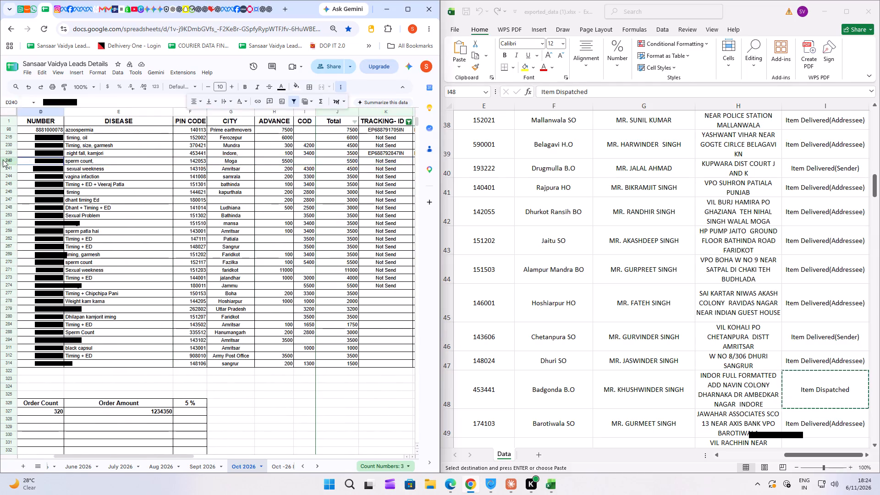
left_click_drag(3, 159, 110, 157)
left_click(98, 161)
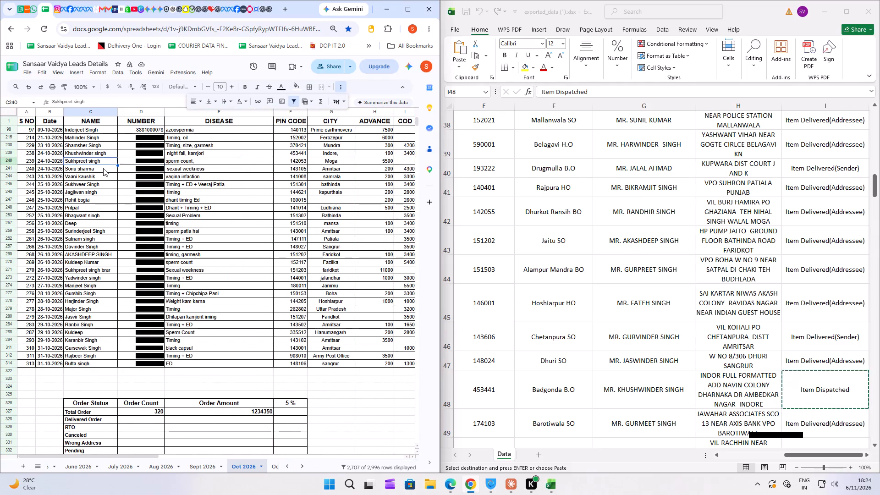
key("ctrl+c")
left_click_drag(171, 160, 391, 165)
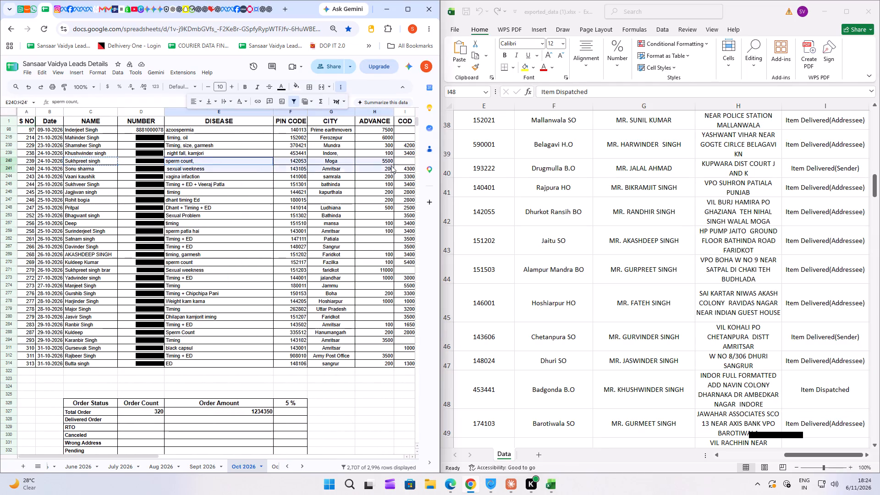
left_click_drag(391, 165, 87, 160)
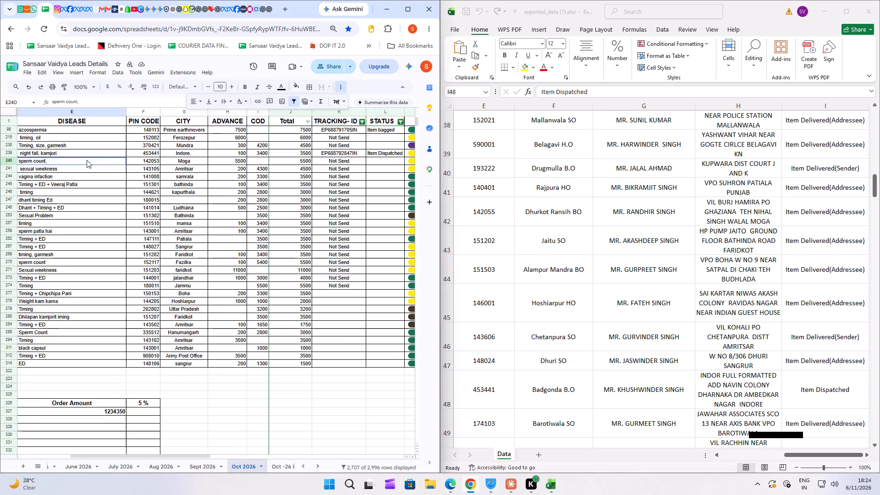
left_click_drag(87, 160, 305, 161)
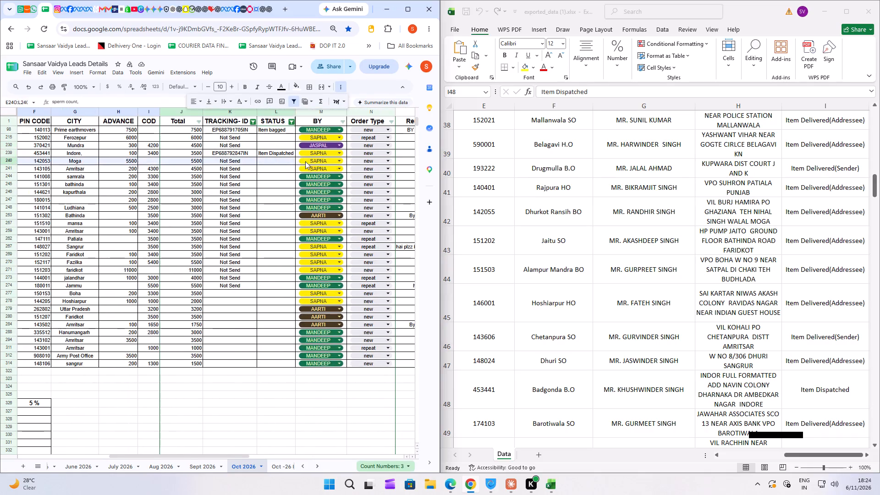
left_click_drag(305, 161, 344, 160)
left_click(228, 162)
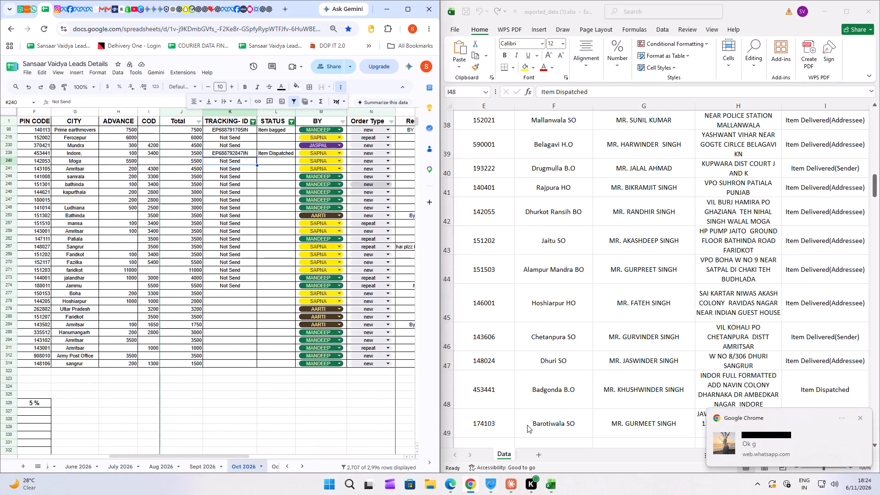
left_click(577, 354)
key("ctrl+f")
key("ctrl+v")
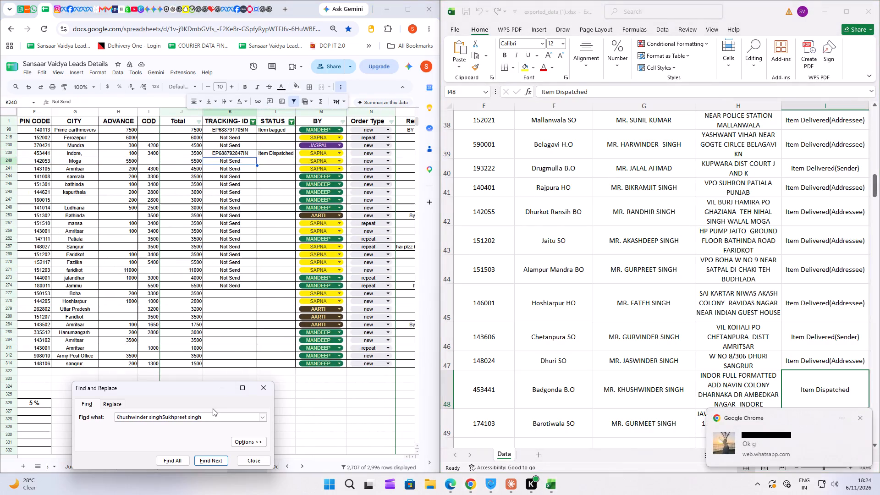
key("ctrl+a")
key("ctrl+v")
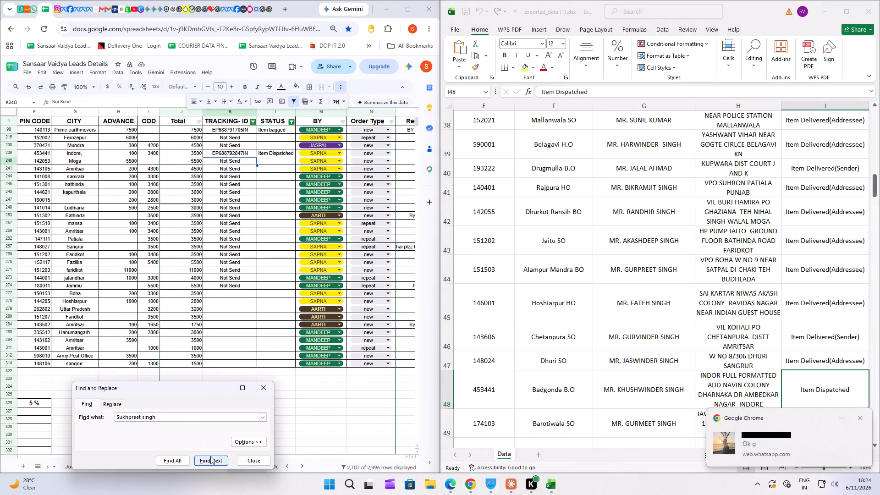
left_click(210, 456)
left_click(240, 448)
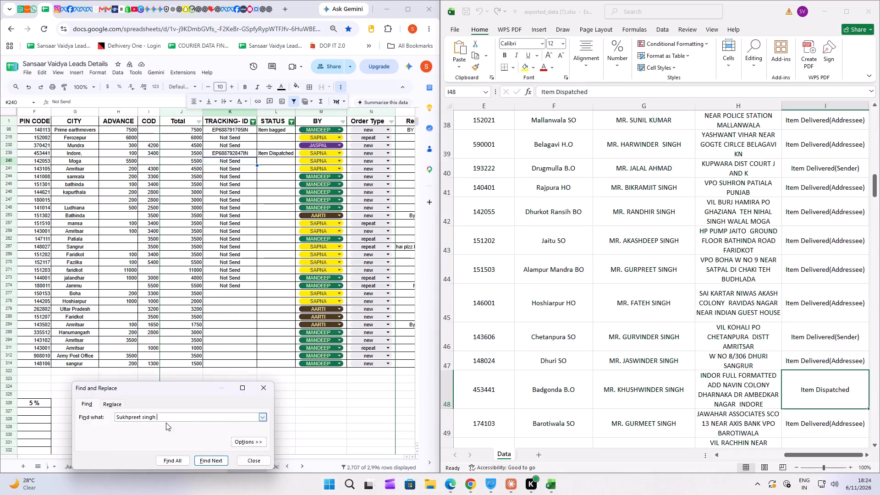
key("BackSpace")
left_click(215, 461)
left_click(225, 450)
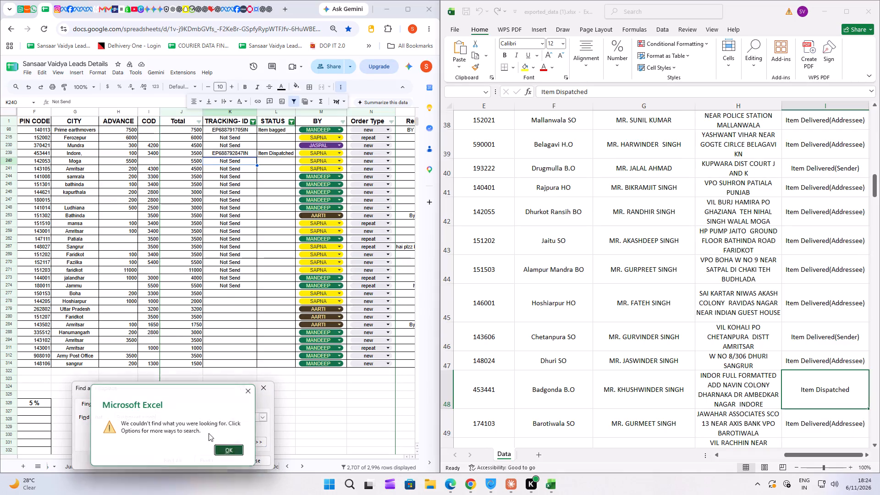
Copy the trimmed lead name from the search and look it up in the exported_data (2) workbook.
double_click(180, 413)
triple_click(176, 418)
left_click(176, 418)
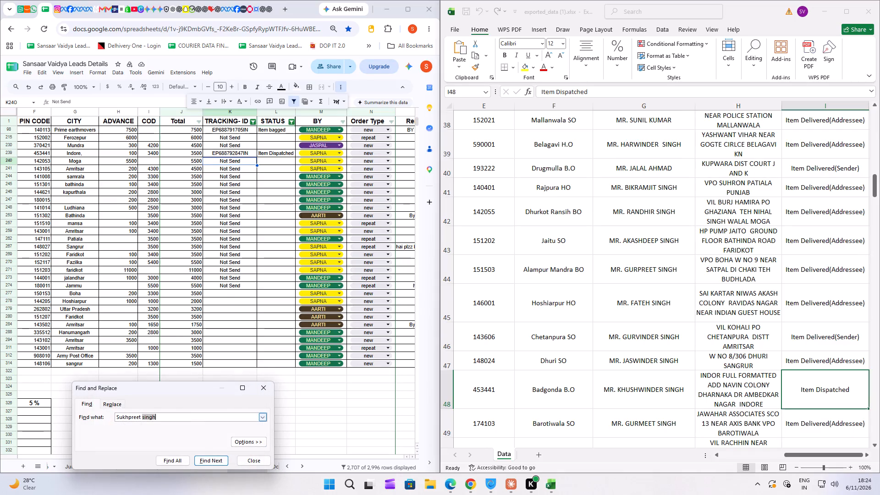
key("ctrl+a")
key("ctrl+c")
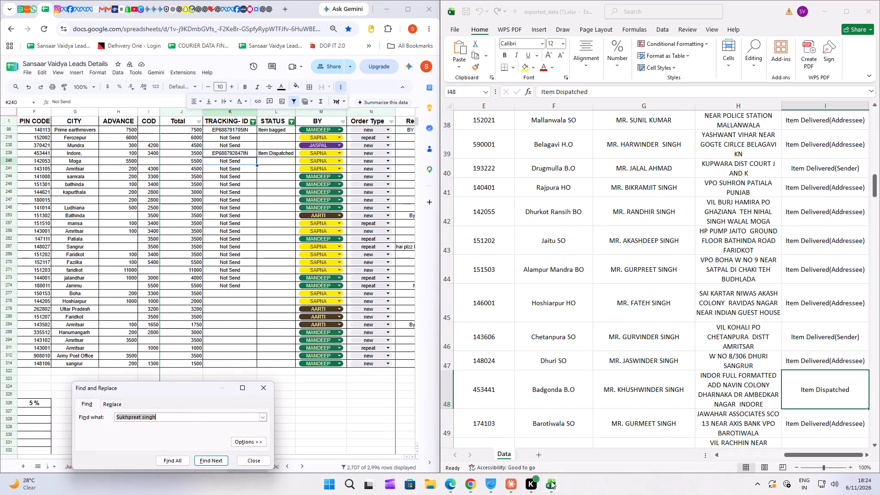
left_click(548, 489)
left_click(571, 445)
left_click(389, 358)
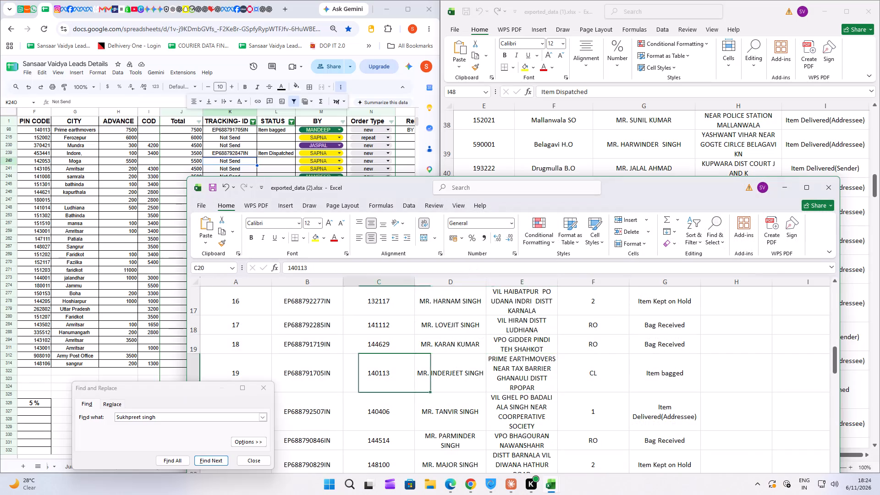
key("ctrl+f")
key("ctrl+v")
left_click(222, 464)
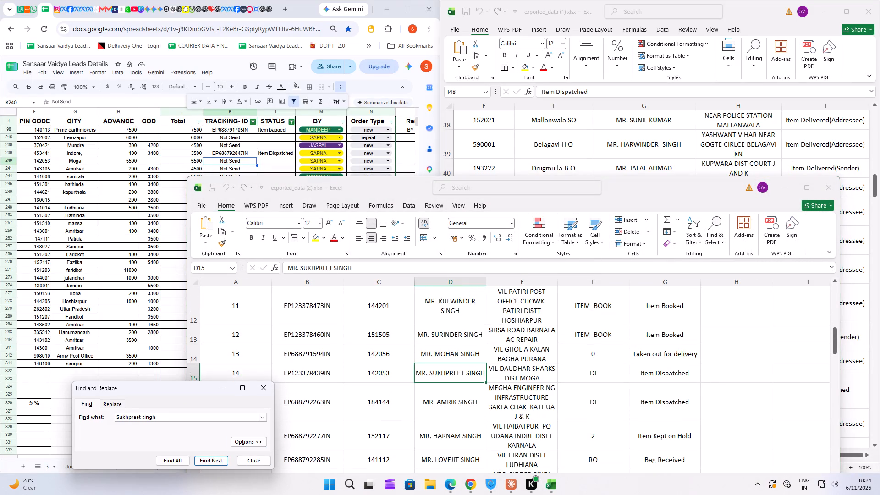
left_click(342, 377)
key("ctrl+c")
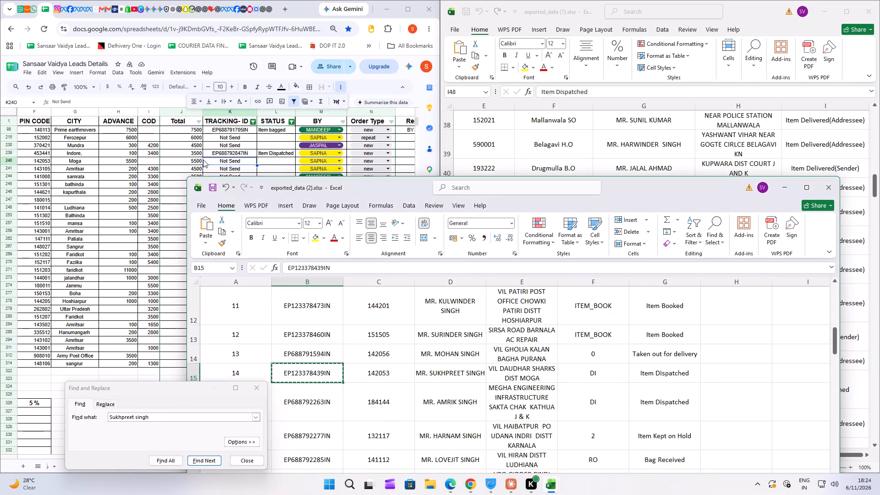
left_click(242, 160)
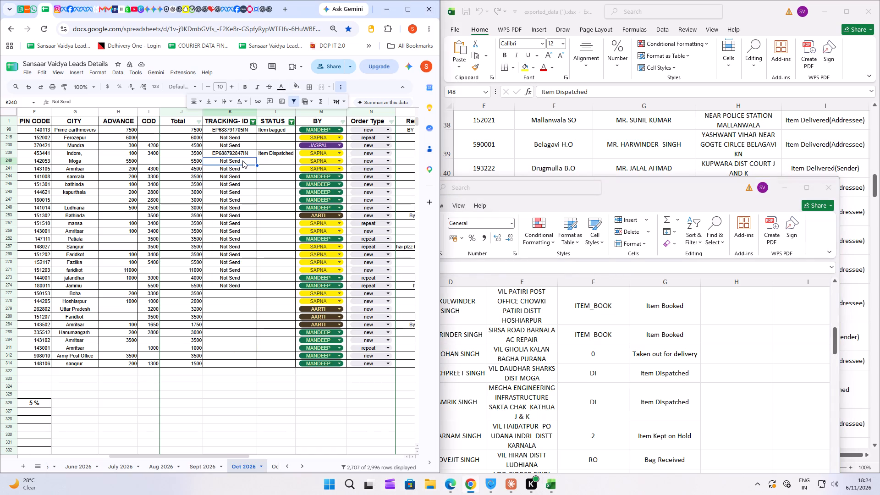
key("ctrl+shift+v")
Copy the same record's Item Dispatched status from exported_data (2) into row 240's STATUS cell as plain values.
left_click(282, 161)
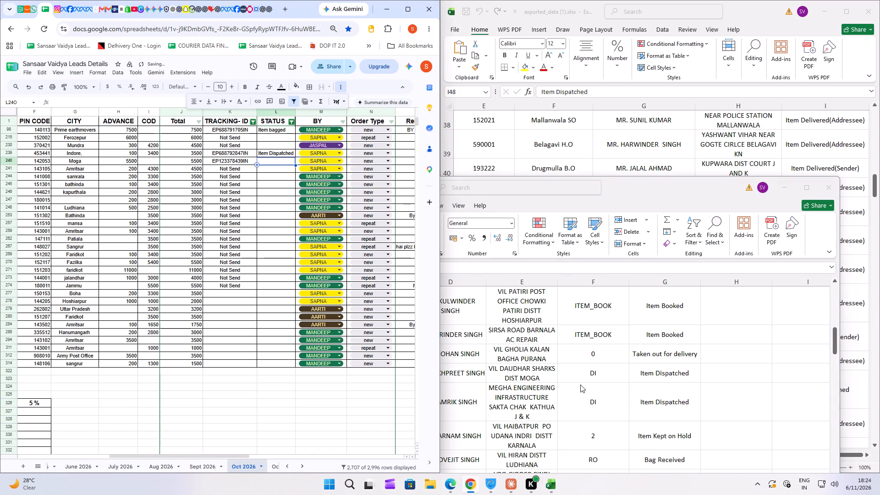
left_click(580, 385)
left_click(661, 370)
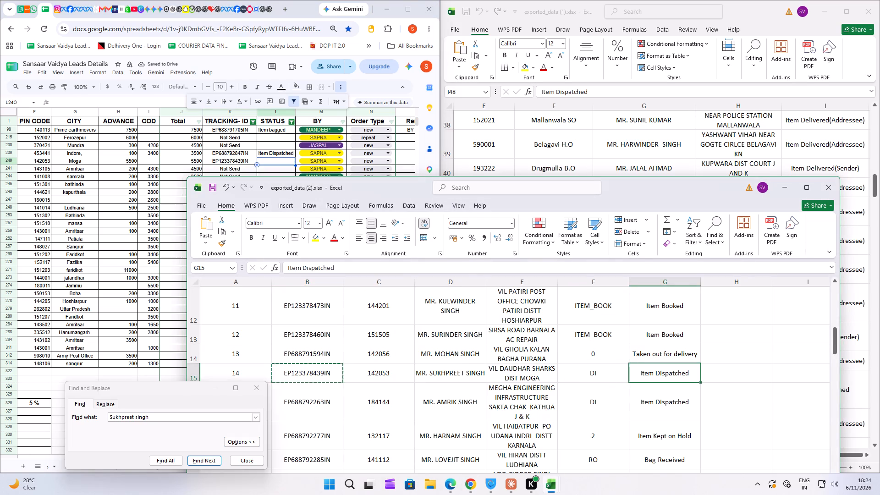
key("ctrl+c")
left_click(274, 158)
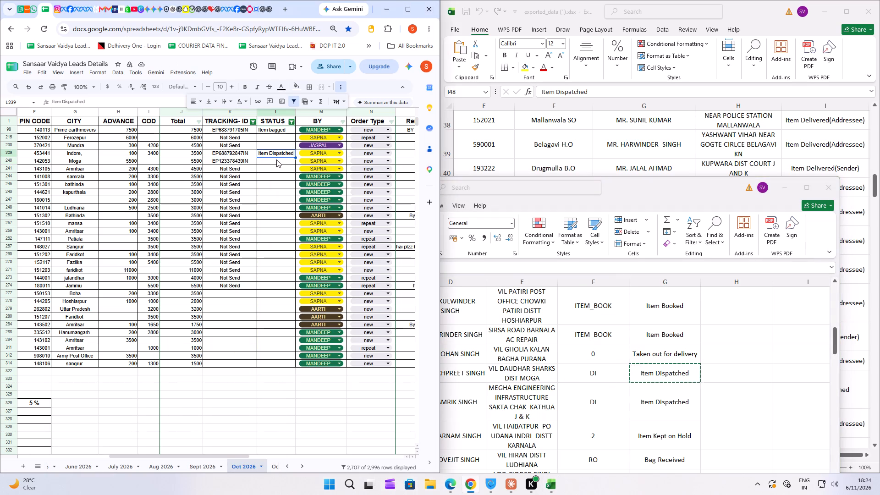
left_click(276, 160)
key("ctrl+shift+v")
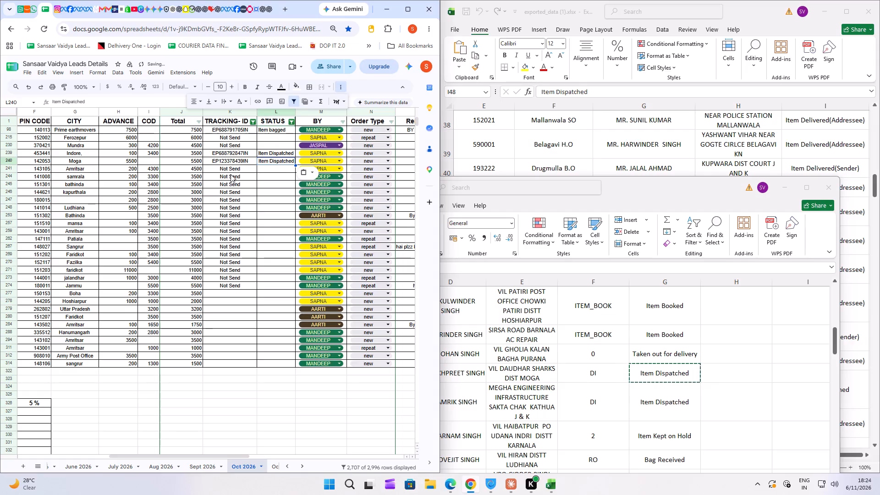
Copy row 241's lead name and search the exported_data (2) workbook for it without the trailing space.
left_click(233, 169)
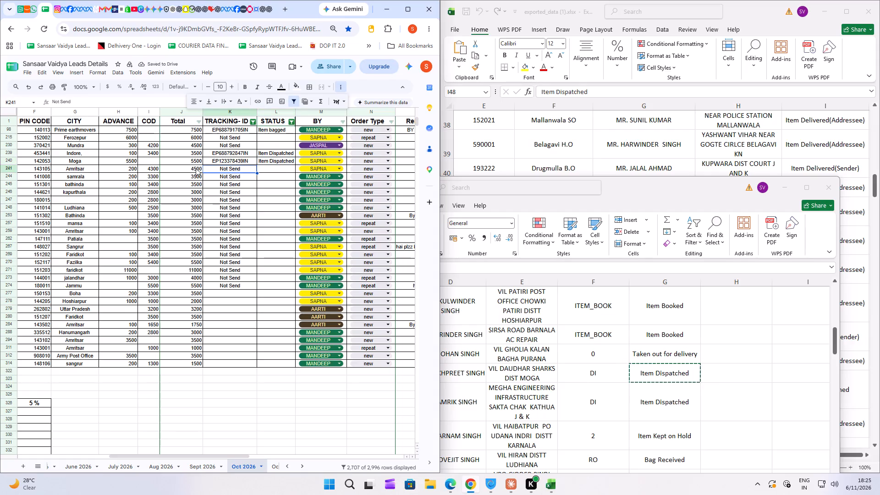
left_click_drag(194, 168, 48, 170)
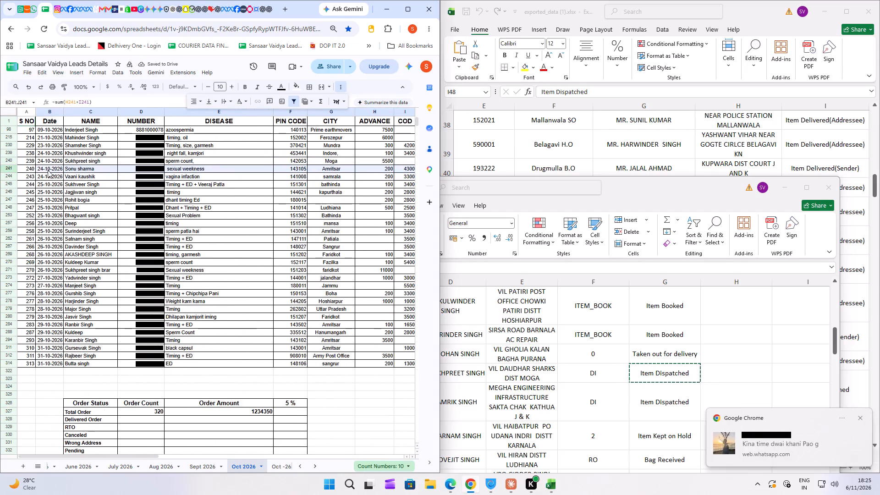
left_click_drag(48, 170, 61, 170)
left_click(78, 169)
key("ctrl+c")
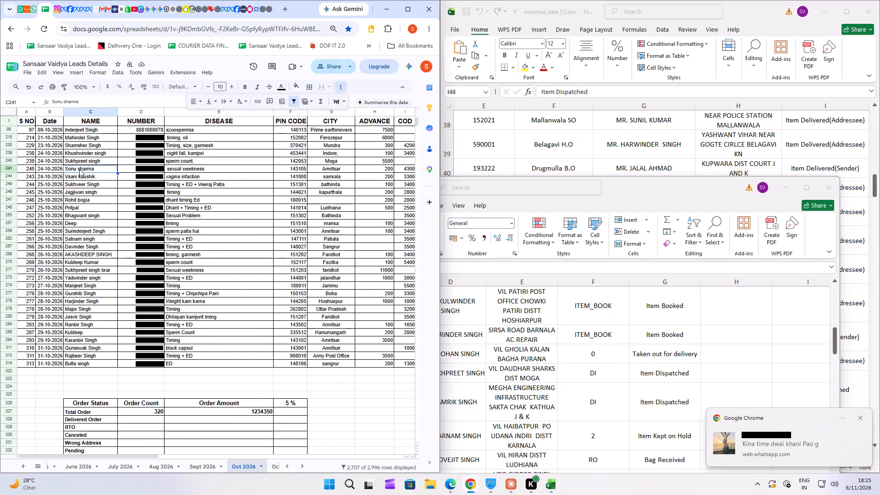
left_click_drag(152, 169, 427, 171)
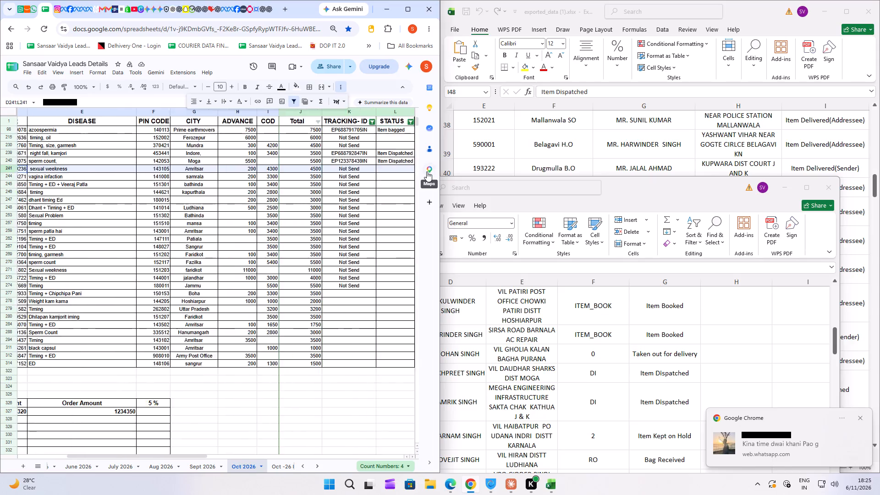
left_click_drag(427, 171, 229, 170)
left_click(218, 167)
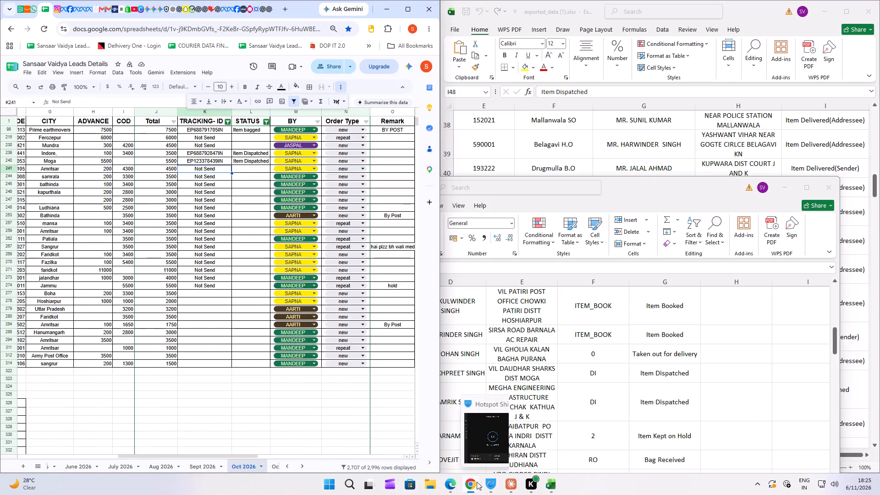
left_click(543, 363)
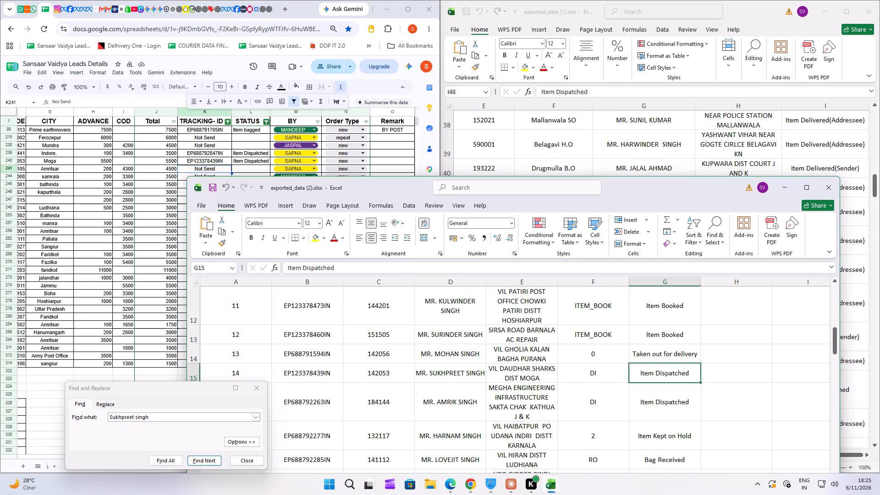
key("ctrl+f")
key("ctrl+a")
key("ctrl+v")
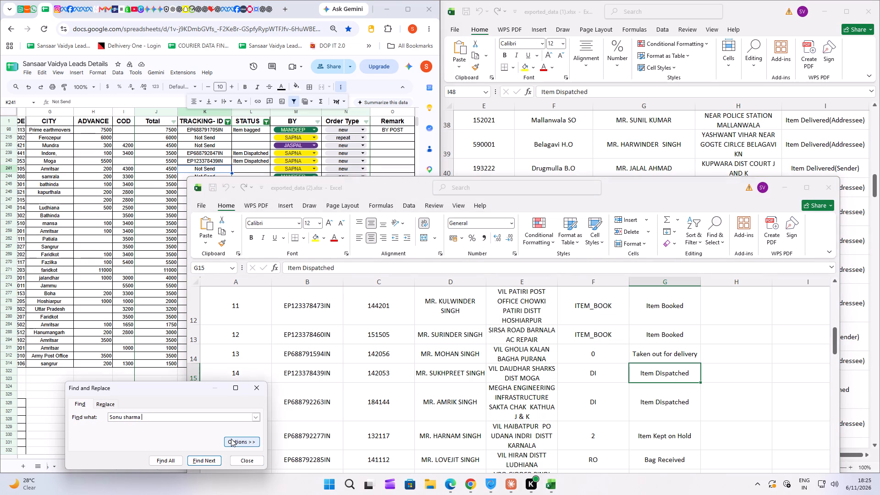
key("BackSpace")
key("Return")
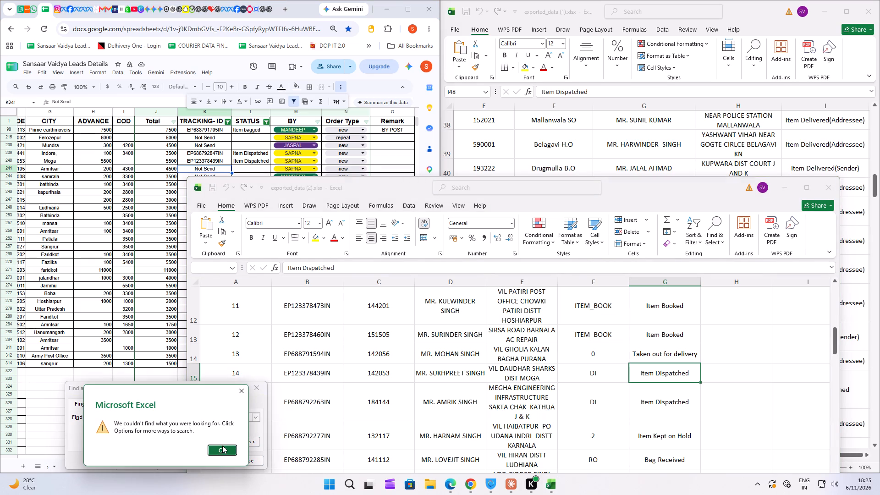
left_click(222, 445)
Search the exported_data (1) workbook for the same row 241 lead name, then close the search.
left_click(524, 148)
key("ctrl+f")
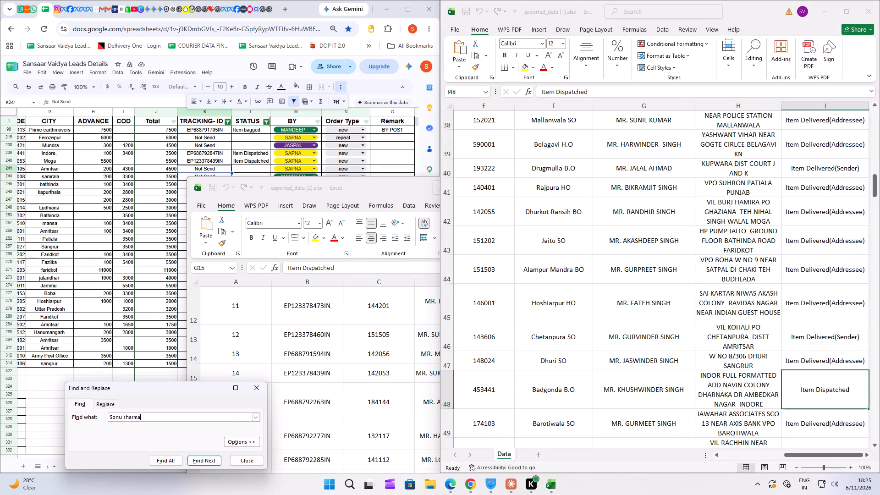
key("Return")
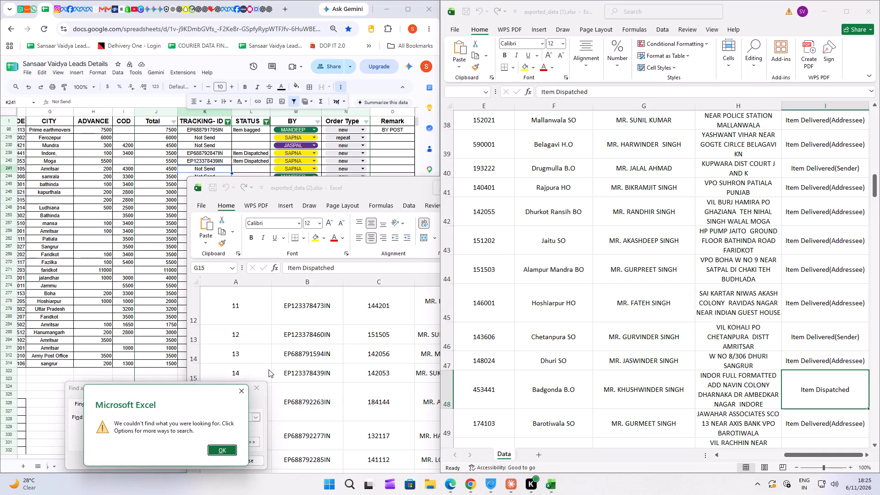
left_click(244, 398)
left_click(246, 390)
left_click(260, 389)
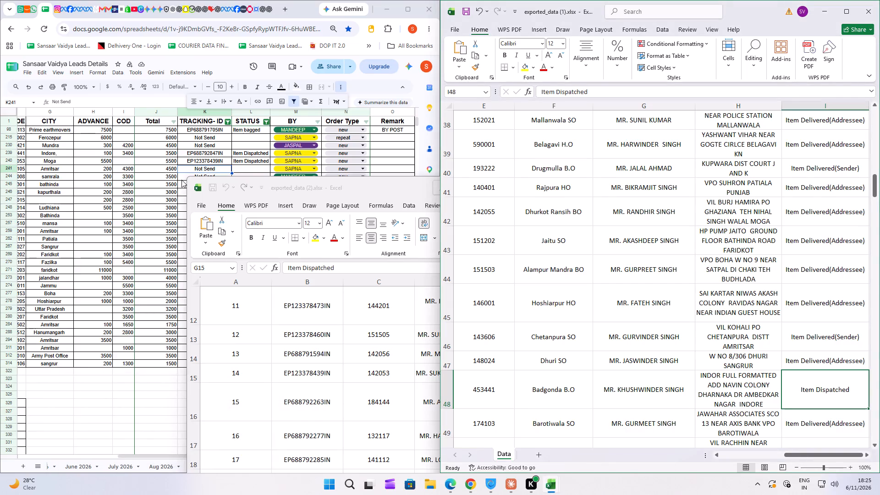
Copy row 244's lead name from the leads sheet and search the exported_data (1) workbook for it.
left_click_drag(181, 177, 76, 178)
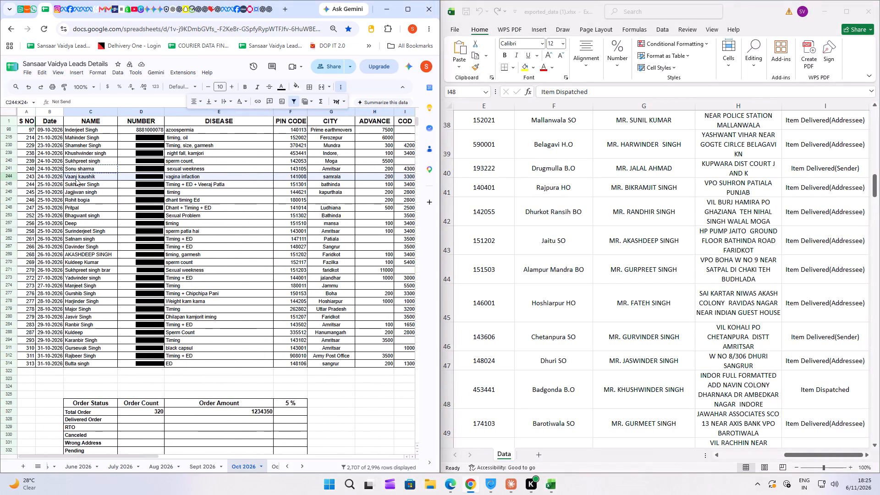
left_click_drag(76, 178, 90, 178)
left_click(91, 176)
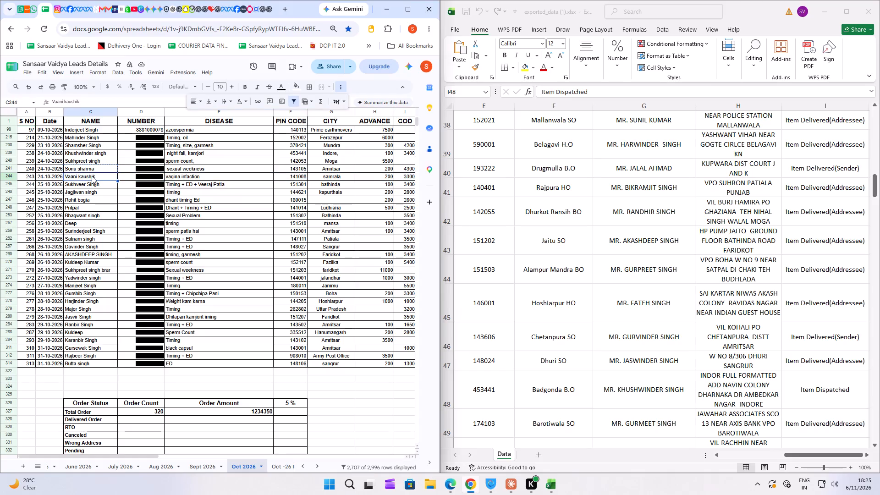
key("ctrl+c")
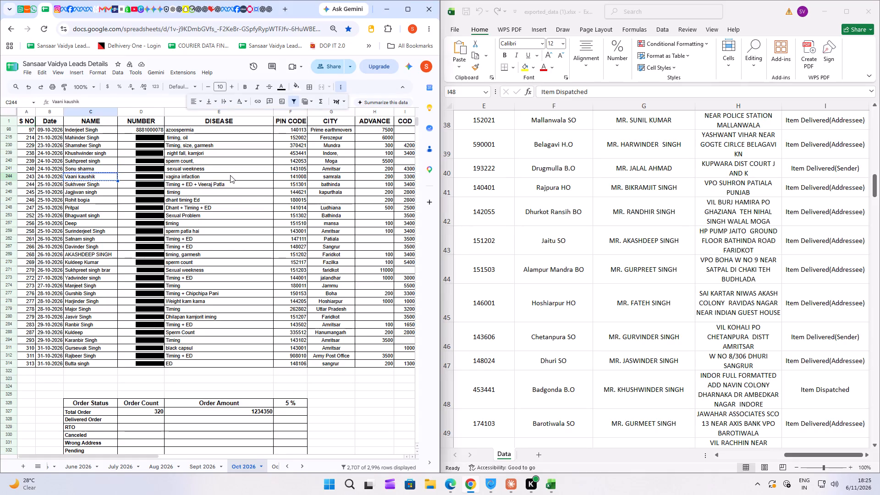
left_click_drag(230, 175, 81, 175)
left_click(89, 176)
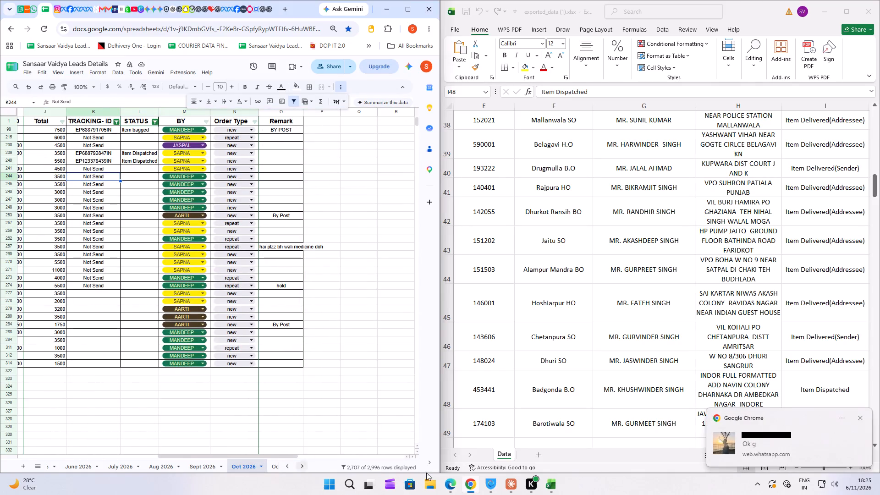
left_click(527, 396)
key("ctrl+f")
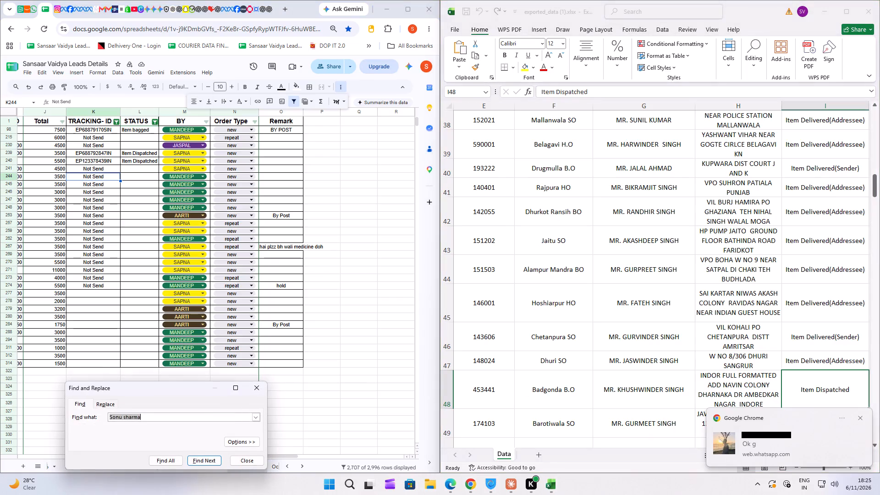
key("ctrl+v")
left_click(203, 464)
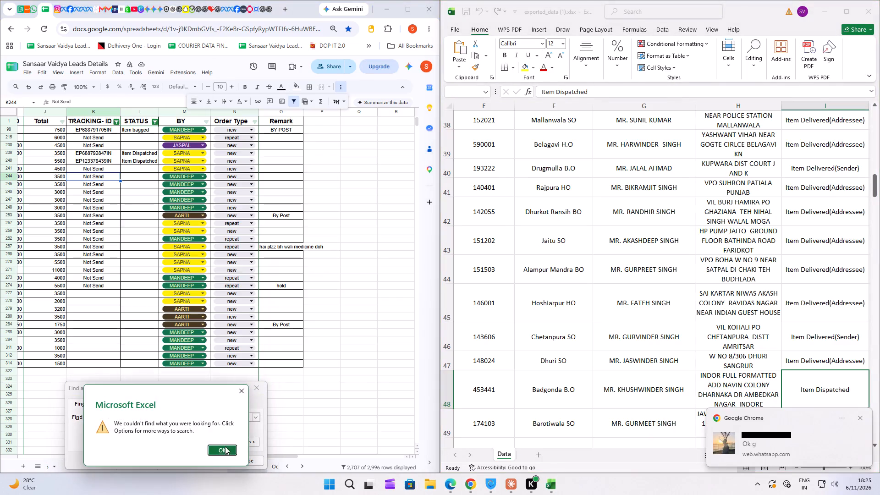
left_click(223, 449)
Switch to the exported_data (2) workbook and search it for row 244's lead name.
left_click(546, 484)
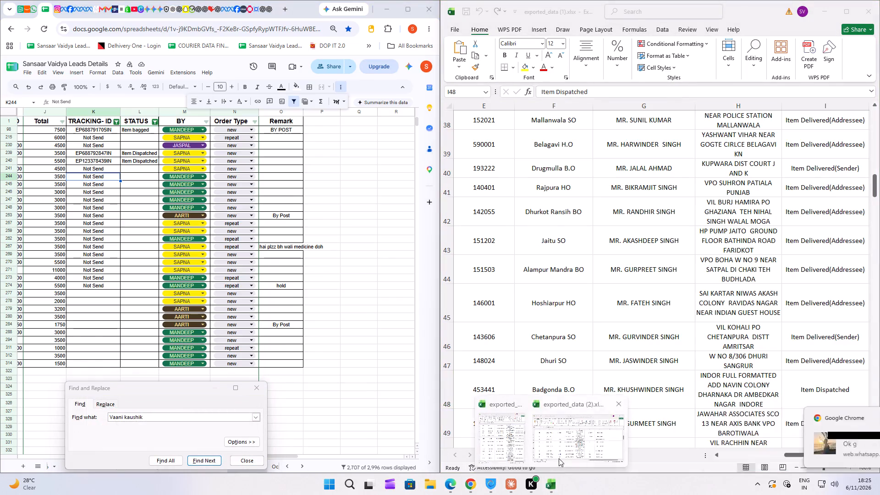
left_click(559, 458)
left_click(506, 394)
key("ctrl+f")
key("ctrl+v")
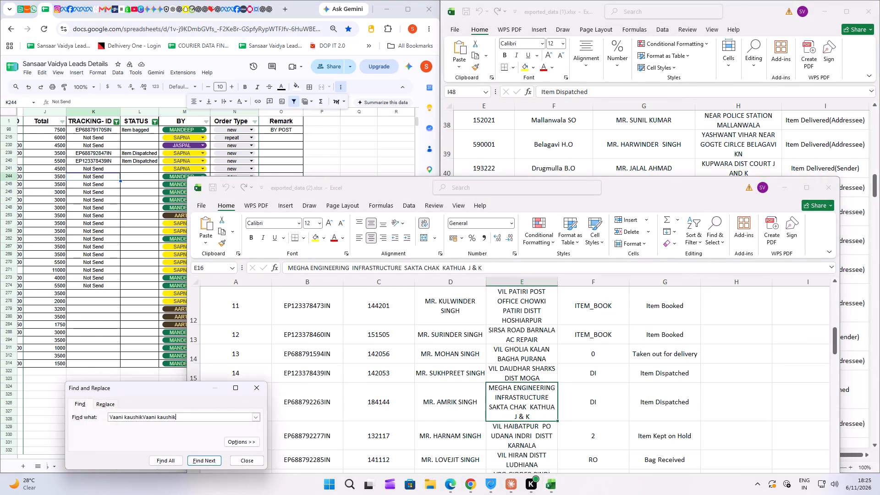
key("ctrl+a")
key("ctrl+v")
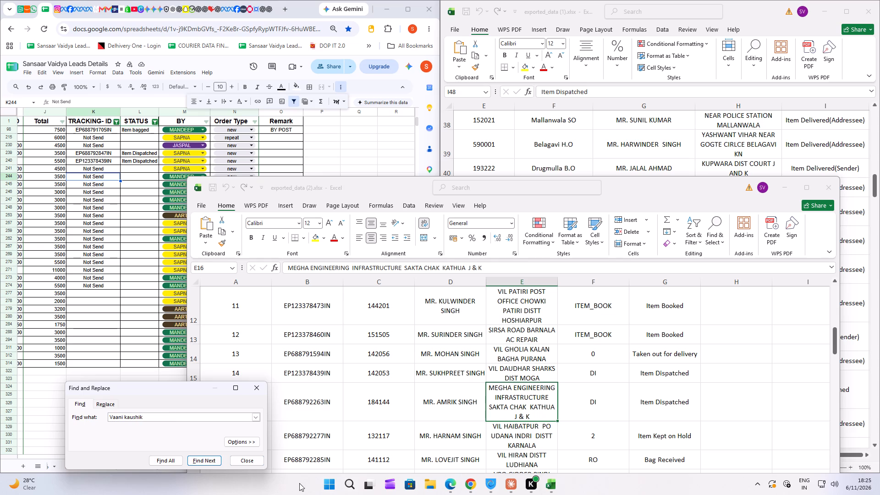
left_click(211, 460)
left_click(219, 450)
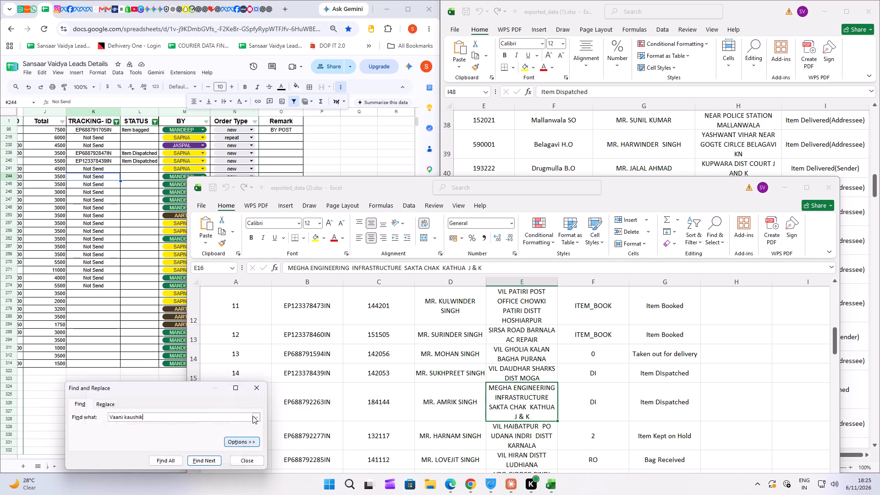
left_click(260, 381)
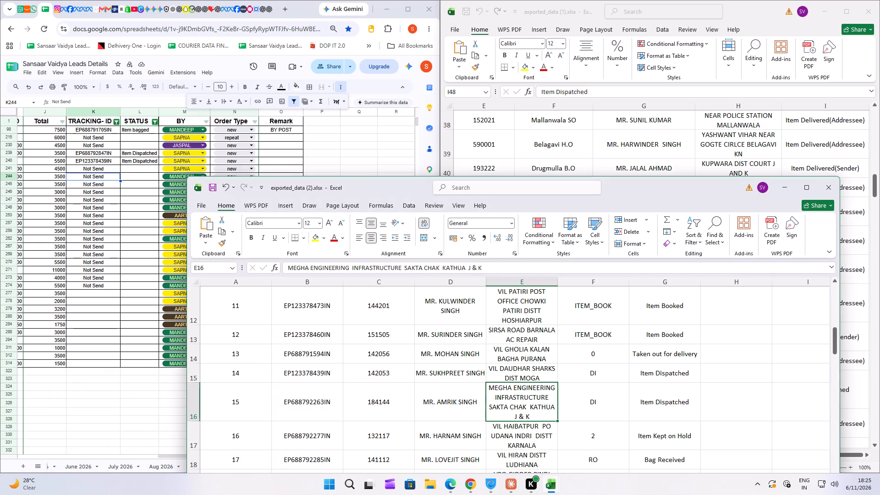